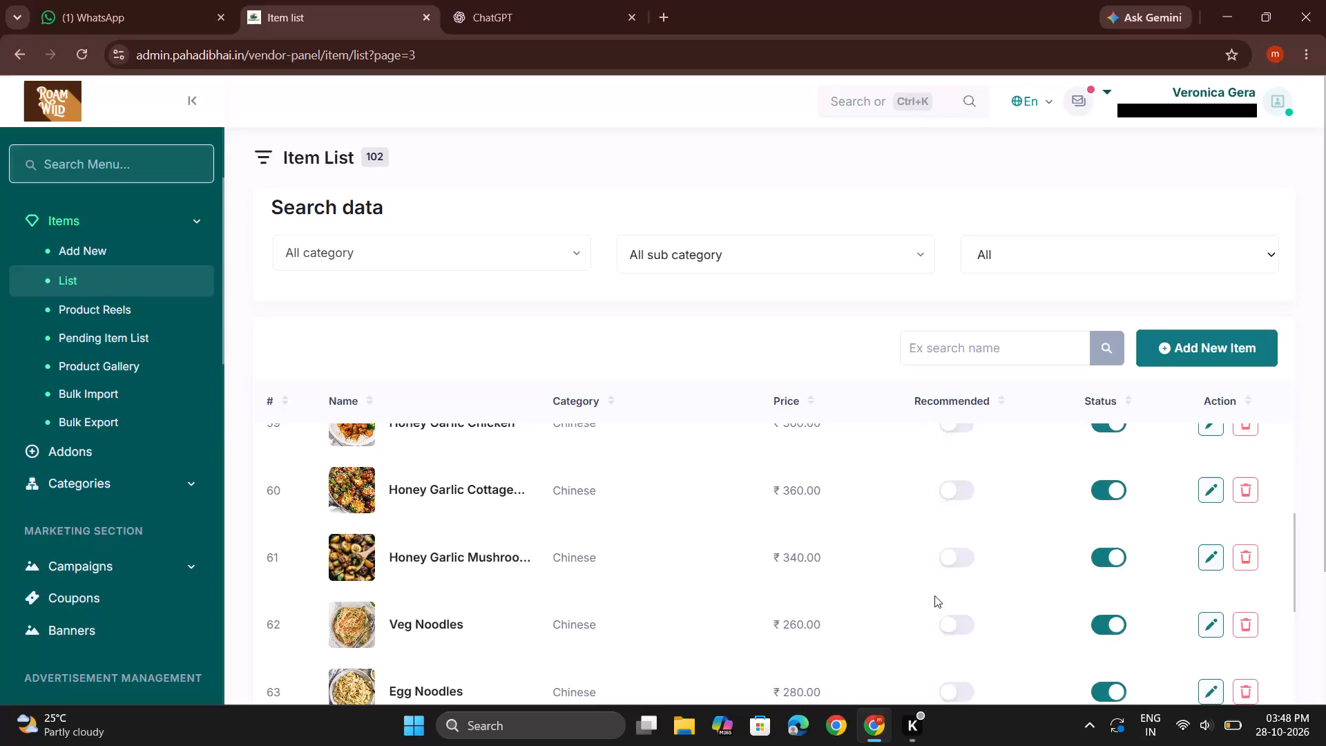
Find the Chinese-category item Veg Noodles on page 3 of the item list and open it for editing.
scroll(972, 589, up, 20)
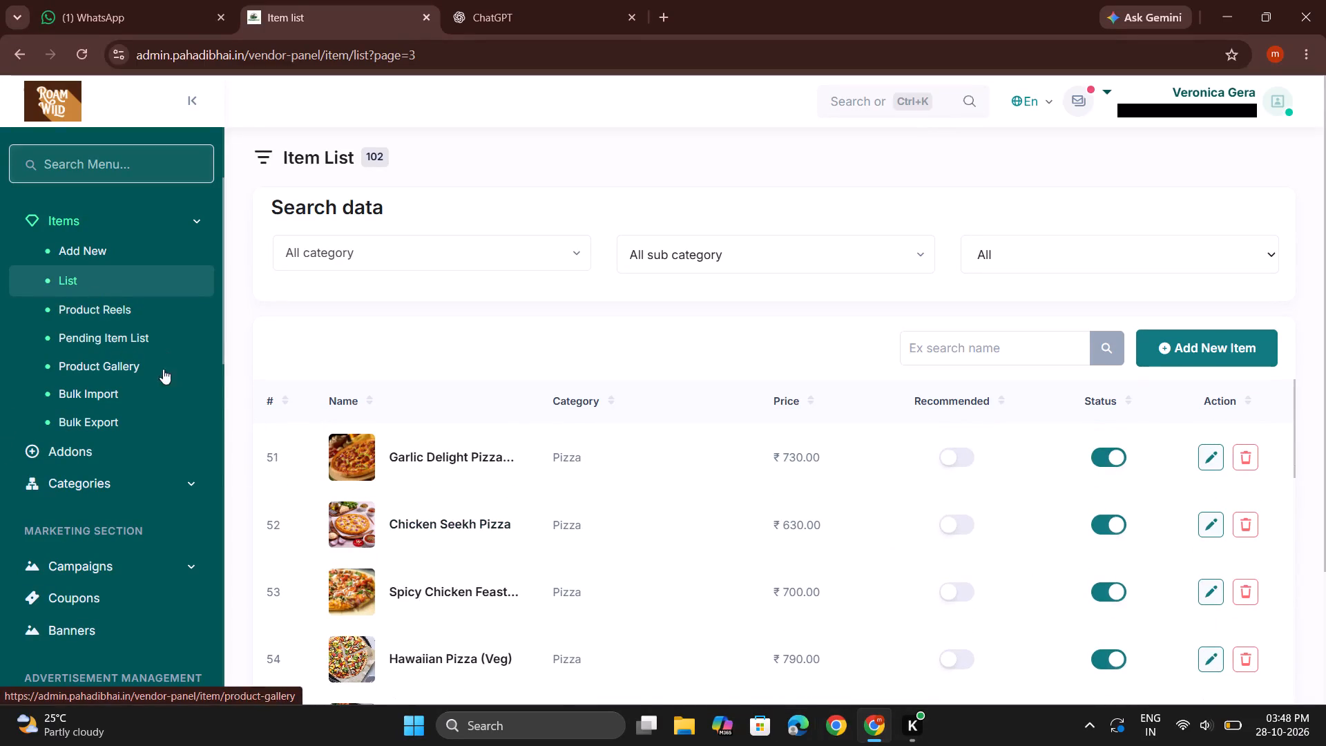
scroll(489, 584, down, 20)
scroll(489, 584, down, 5)
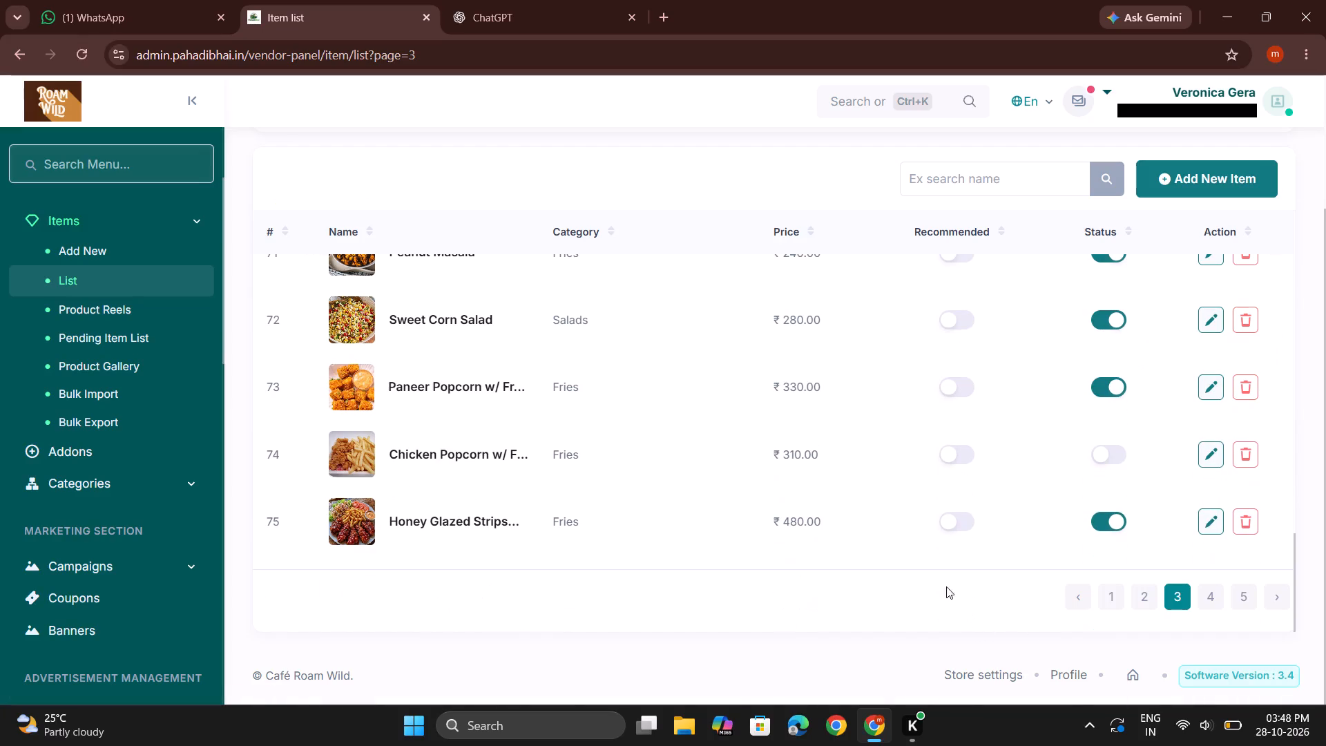
scroll(552, 495, up, 3)
scroll(552, 495, down, 2)
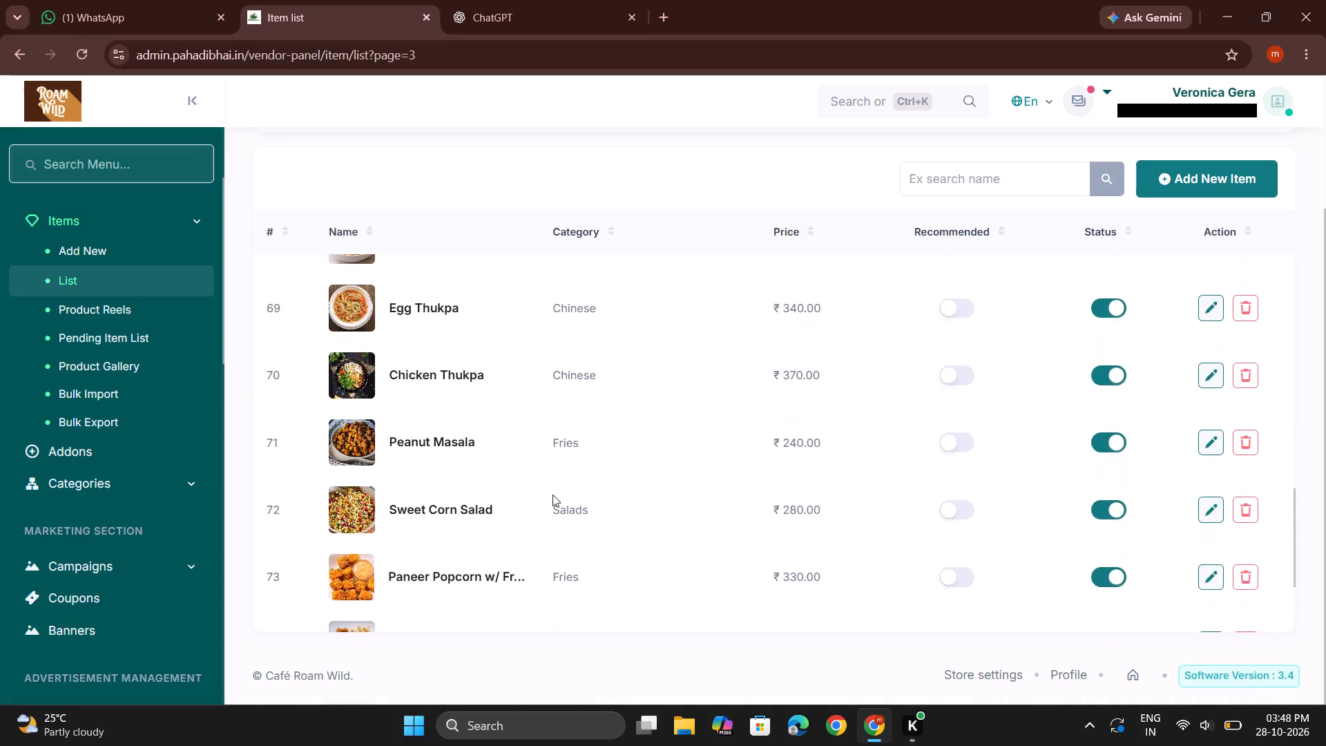
scroll(552, 495, up, 5)
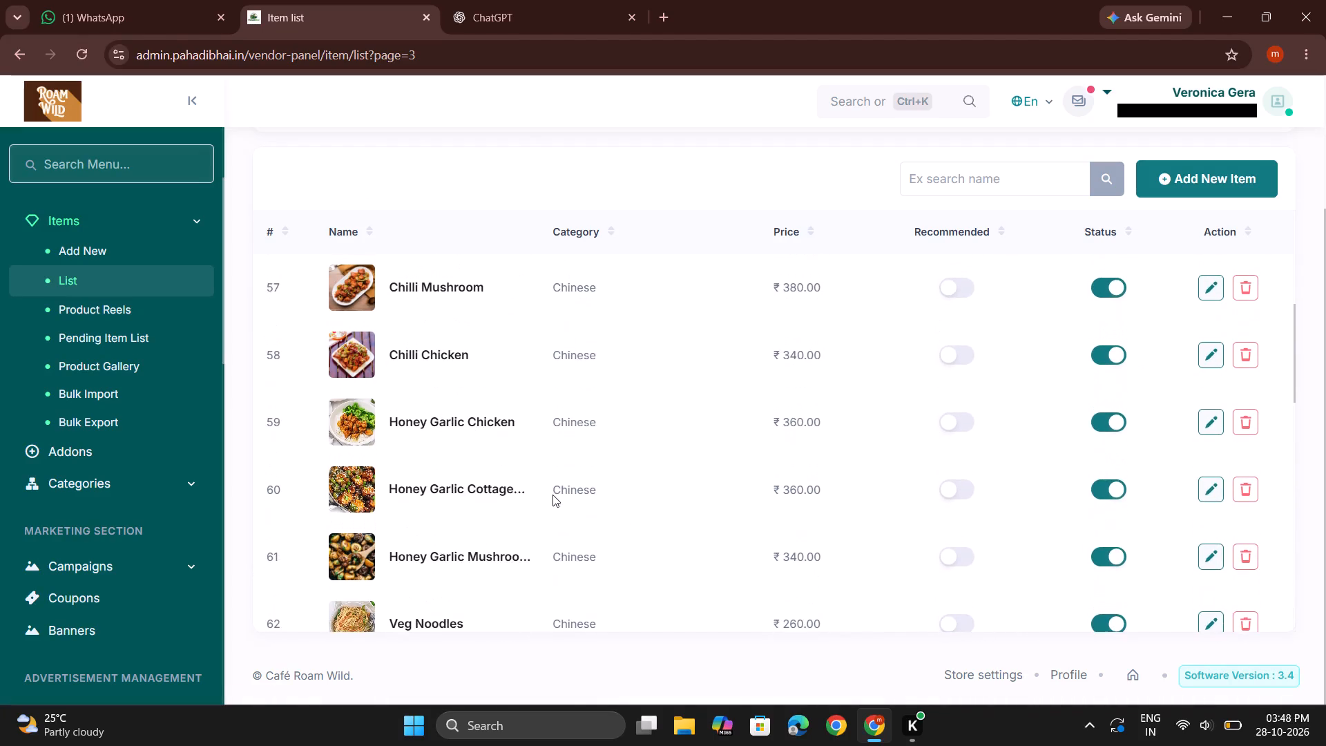
scroll(552, 495, up, 2)
scroll(552, 495, down, 4)
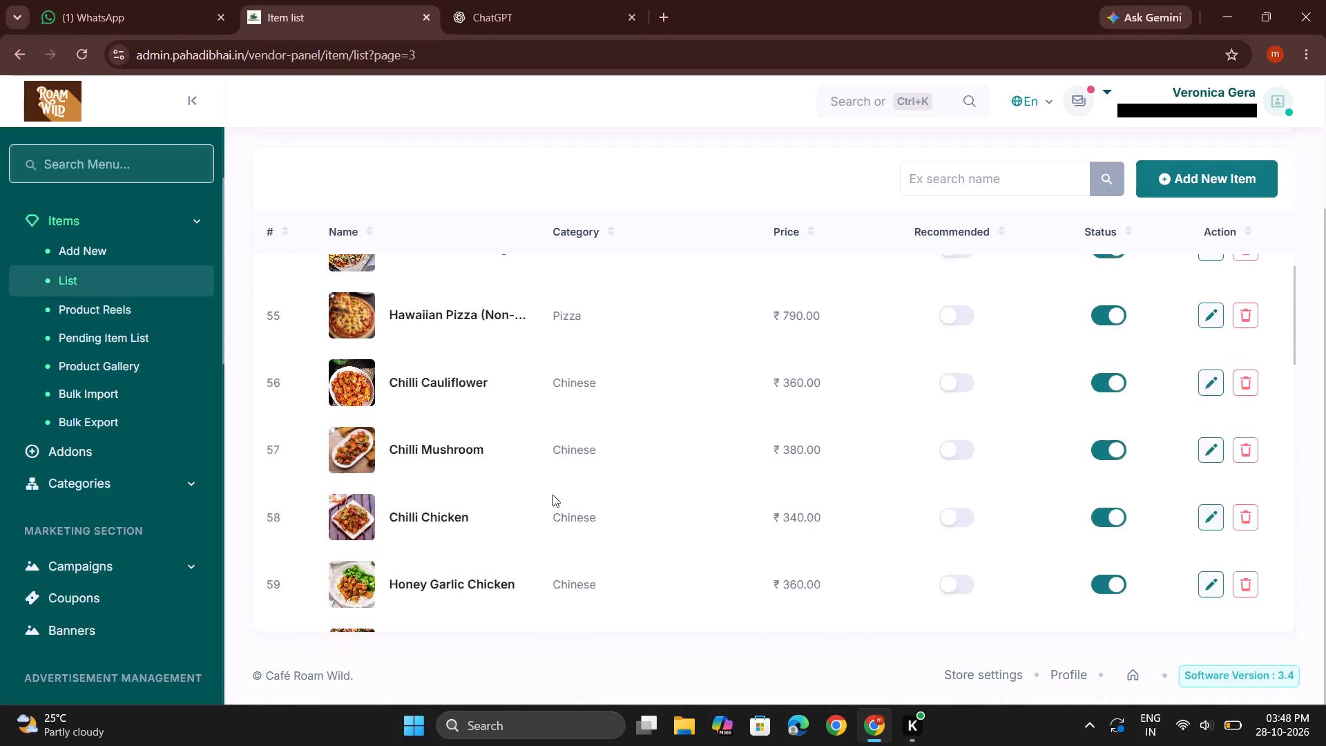
scroll(552, 495, down, 3)
scroll(552, 495, up, 12)
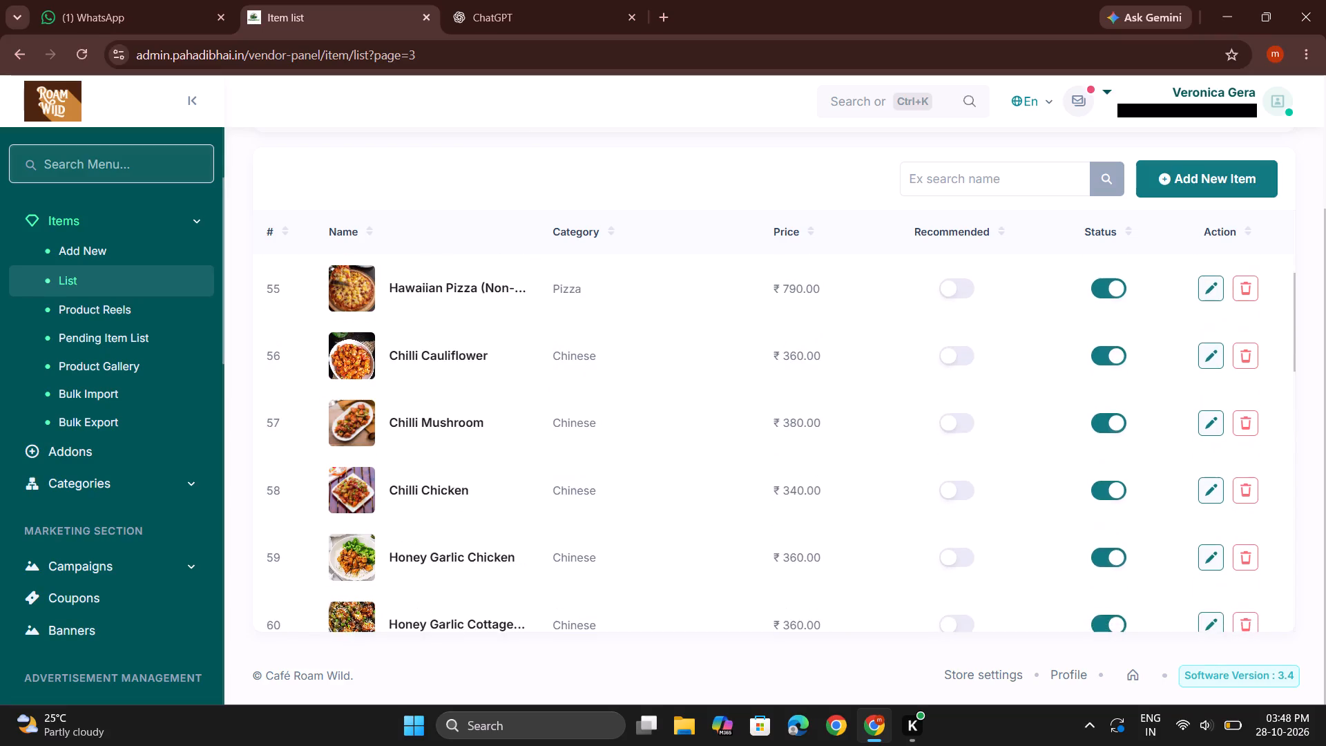
scroll(552, 495, down, 4)
scroll(573, 573, down, 1)
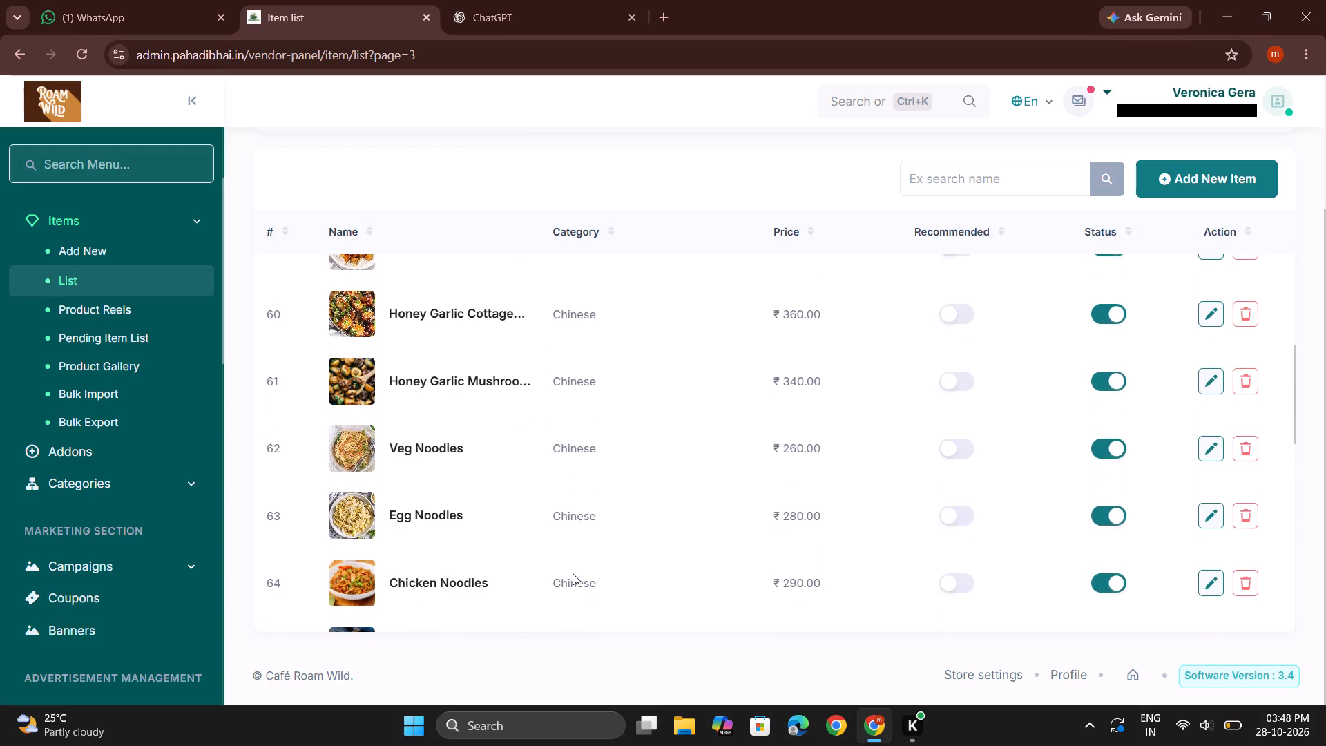
click(1211, 453)
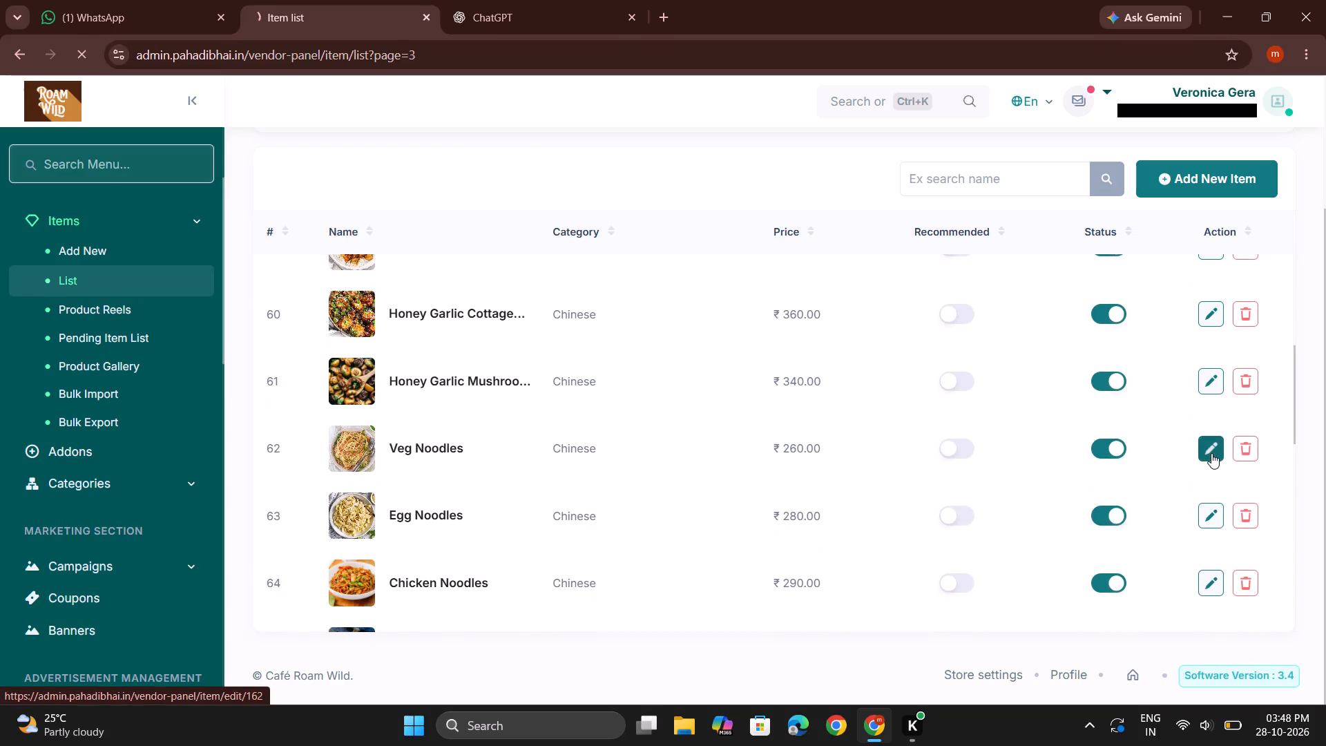
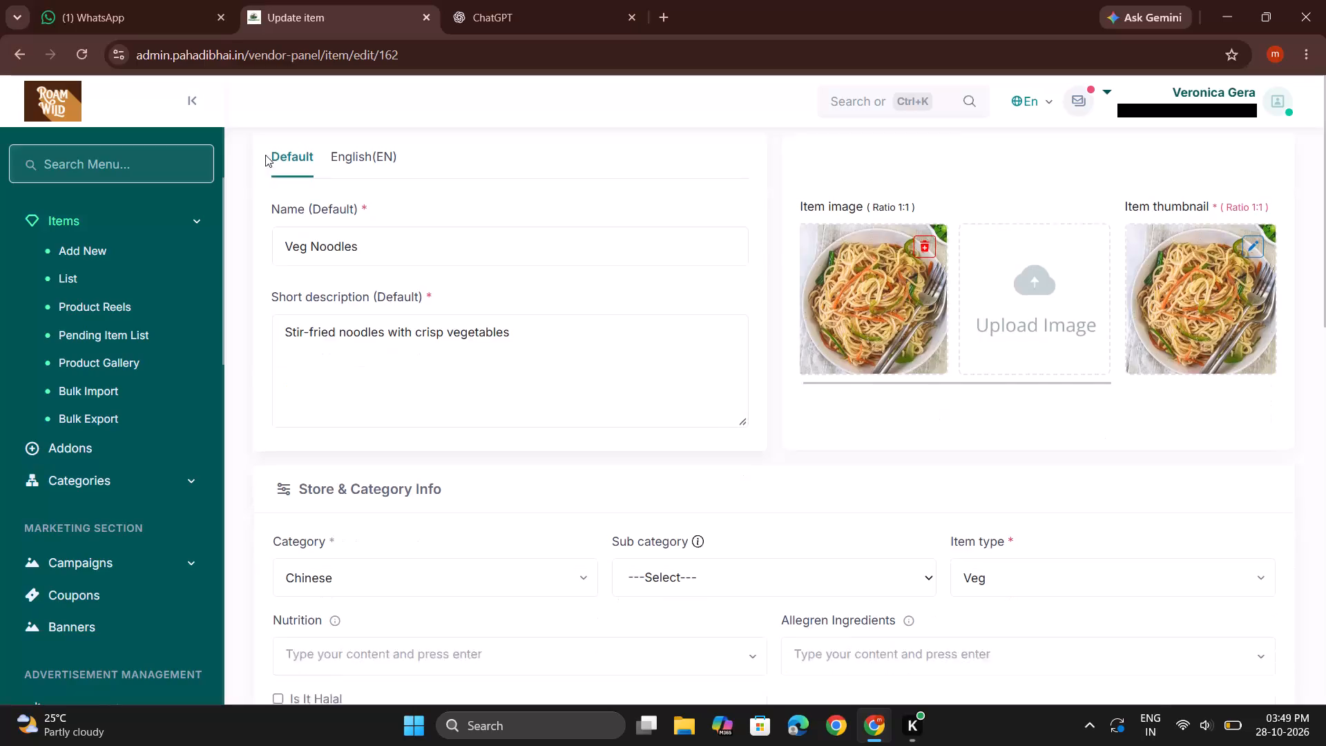
Set the unit price of Veg Noodles to ₹270 in the price information and submit the item update.
scroll(265, 155, down, 1)
scroll(435, 413, down, 4)
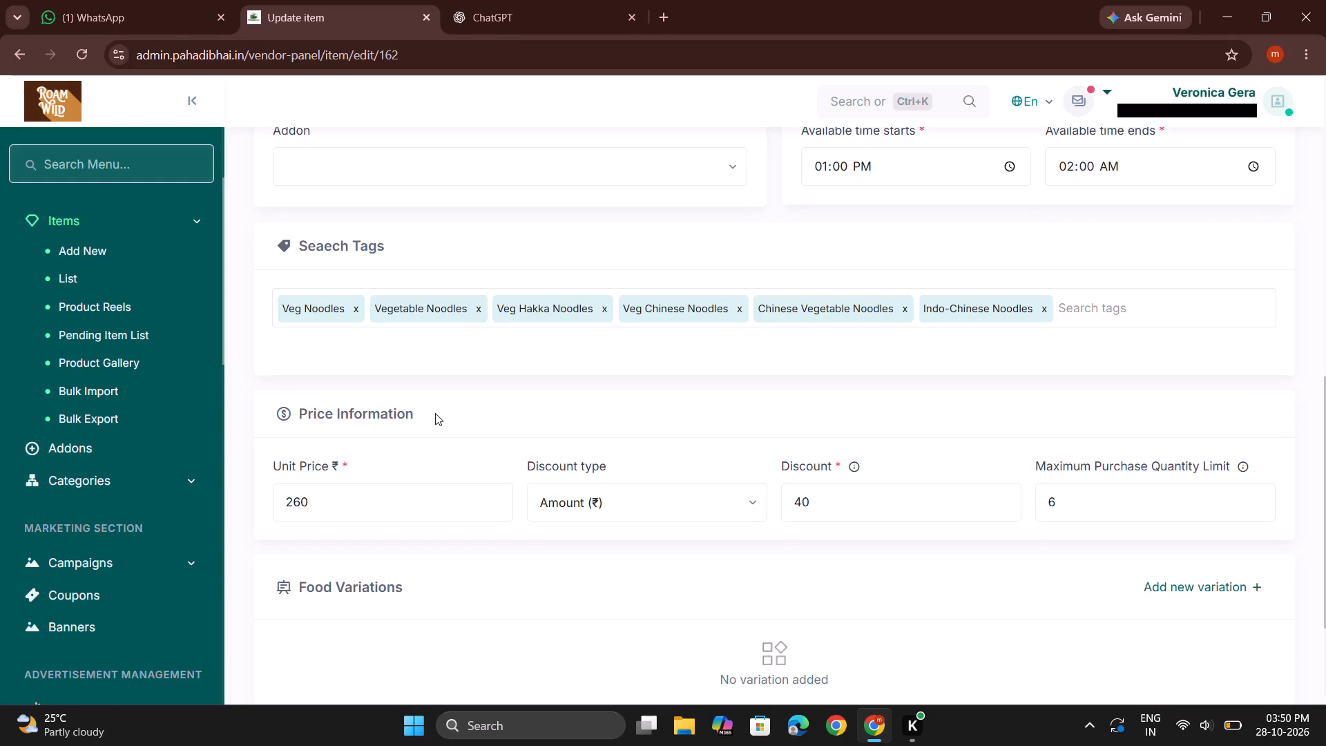
click(342, 509)
key(Left)
key(BackSpace)
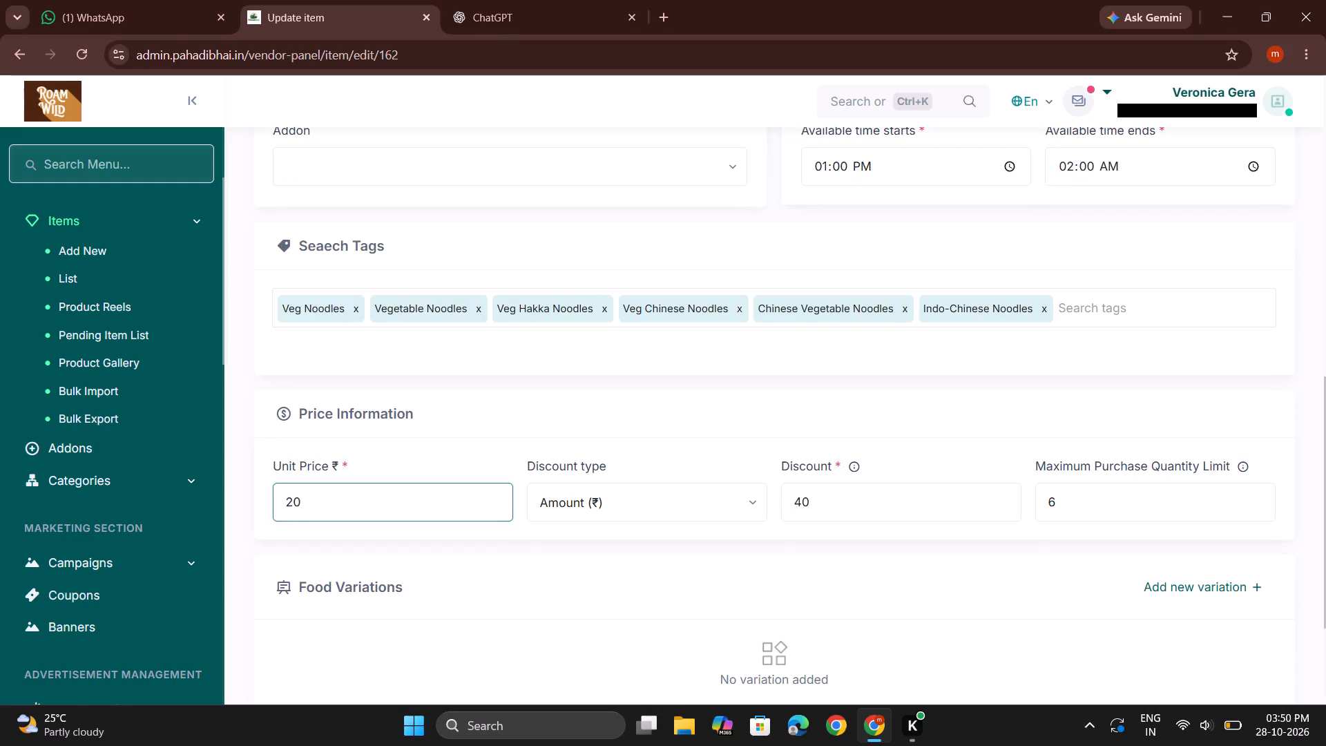
key(7)
scroll(558, 578, down, 9)
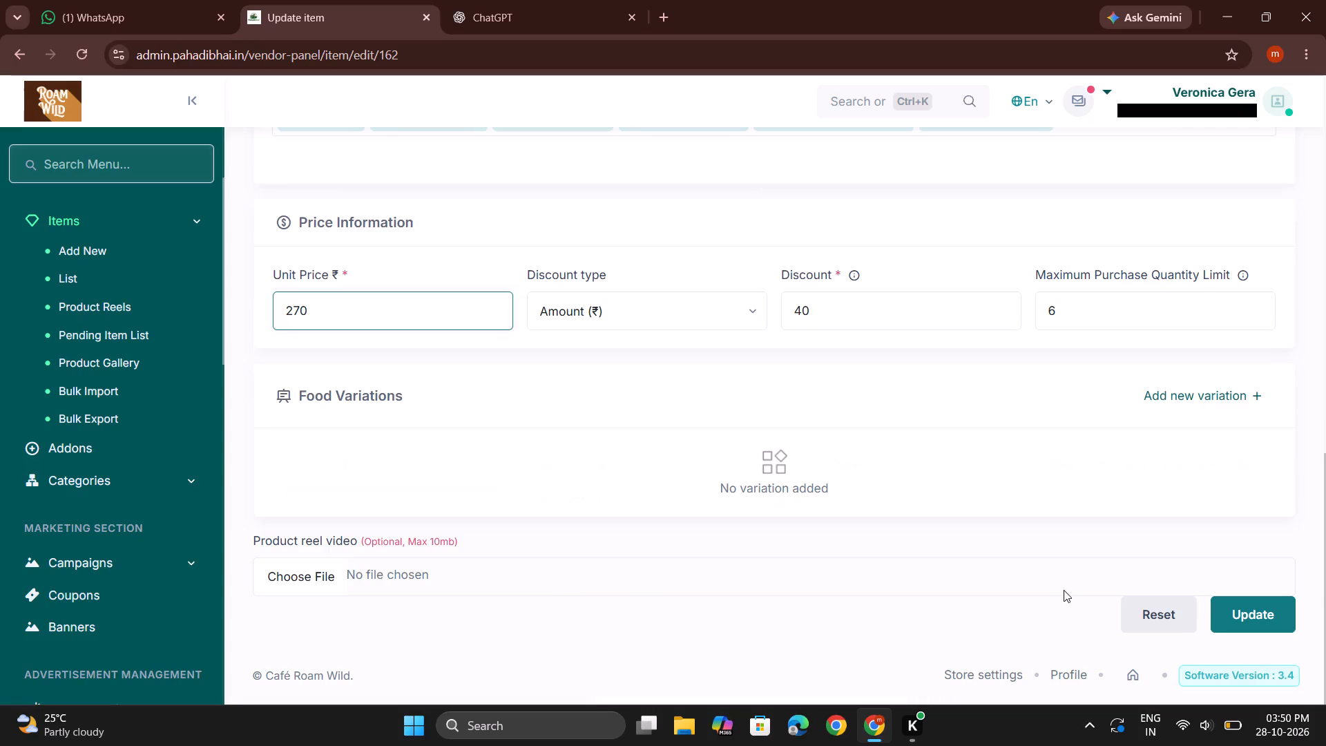
click(1246, 613)
scroll(837, 474, up, 10)
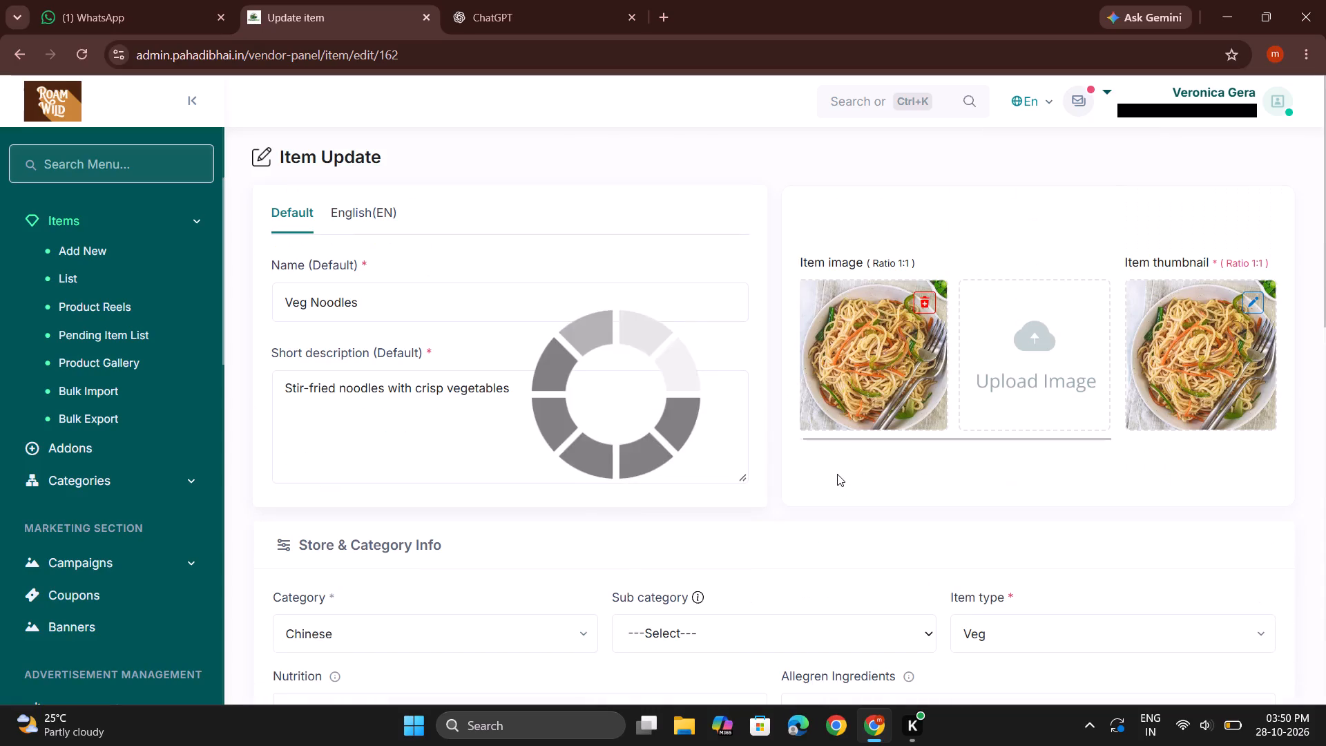
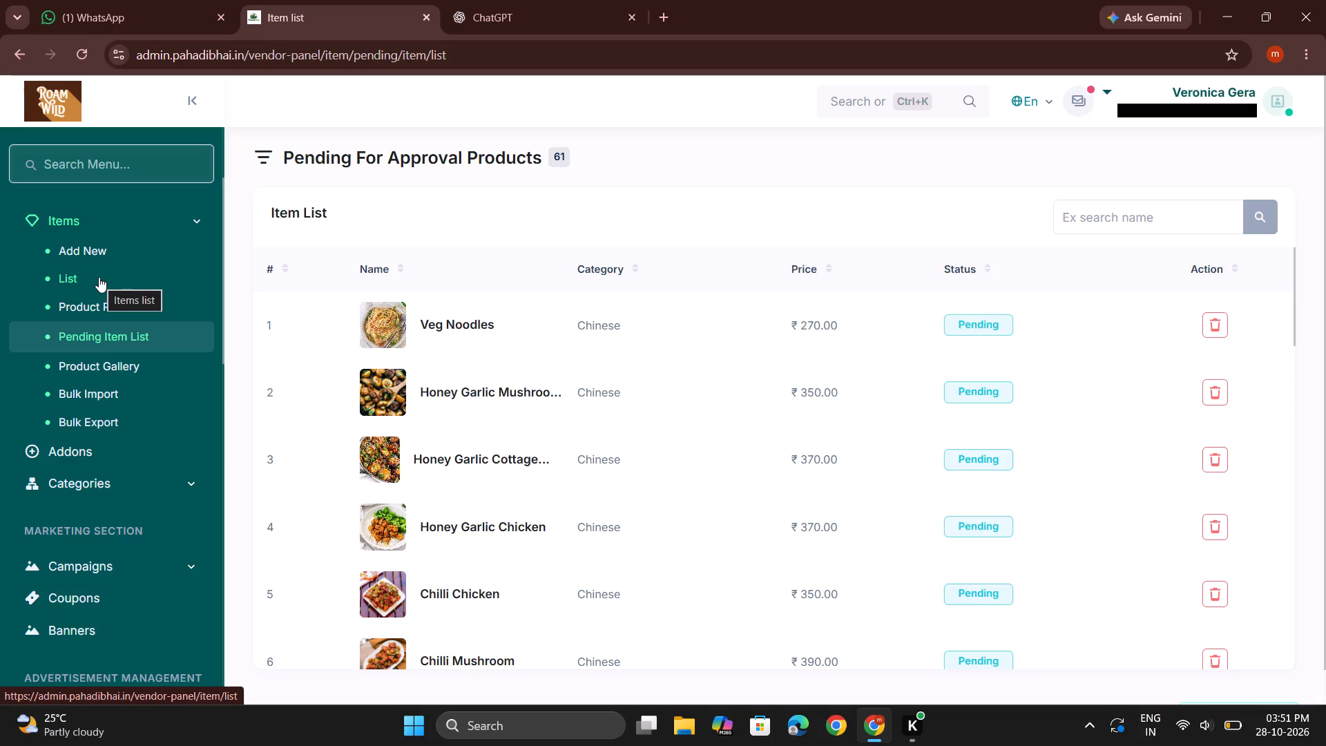
Open Egg Noodles for editing from page 3 of the full item list.
click(84, 278)
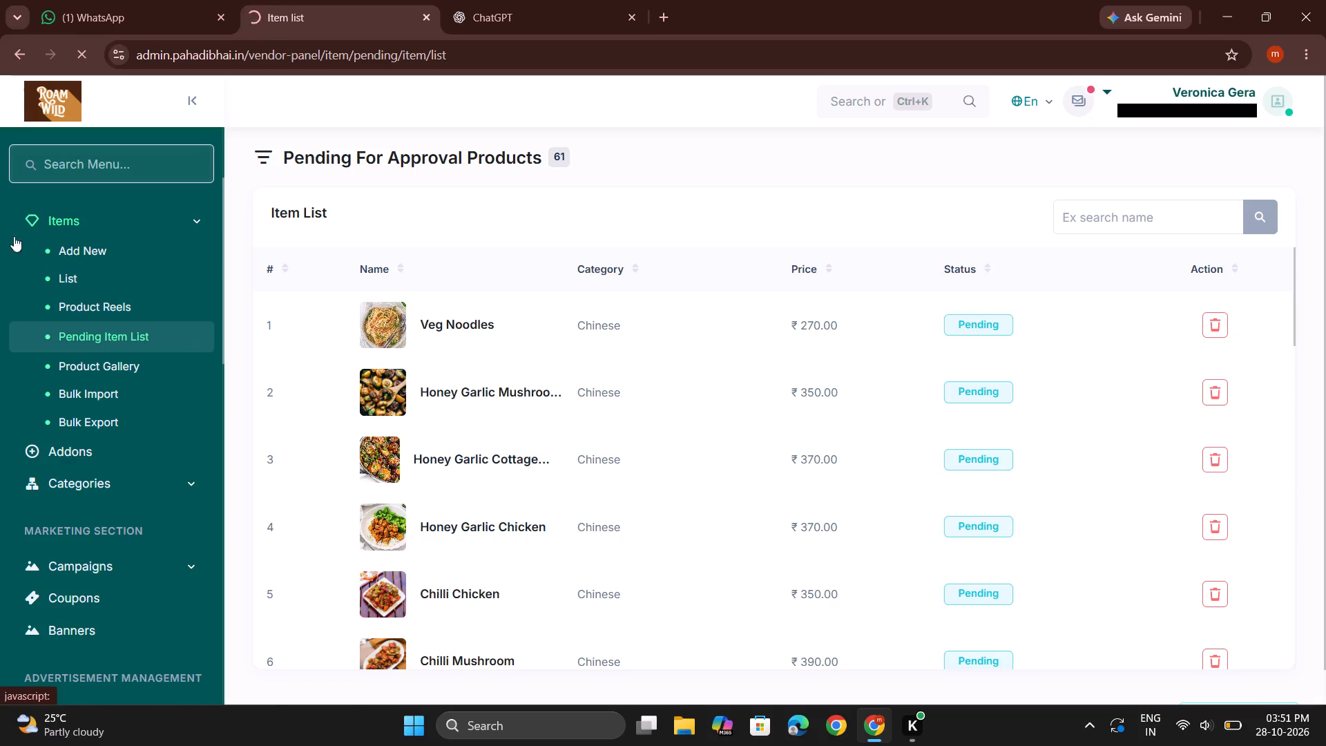
click(82, 277)
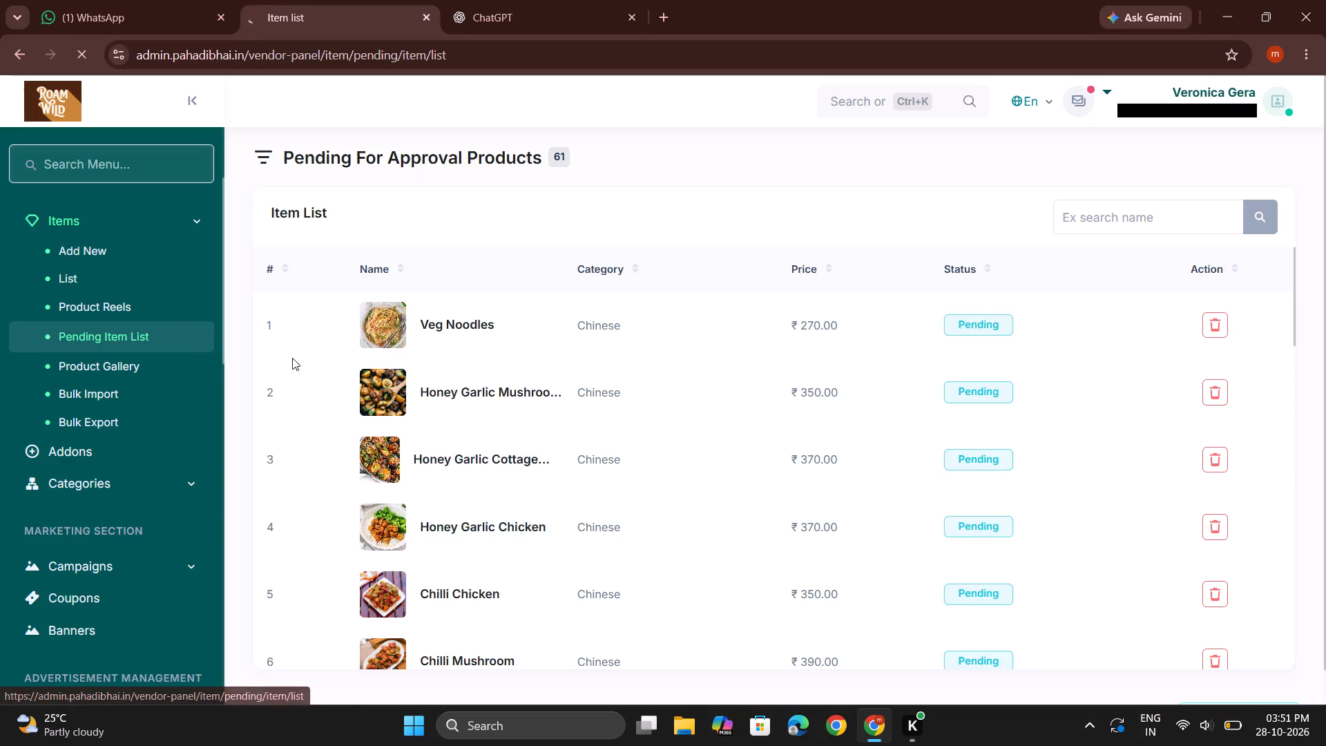
scroll(585, 659, down, 18)
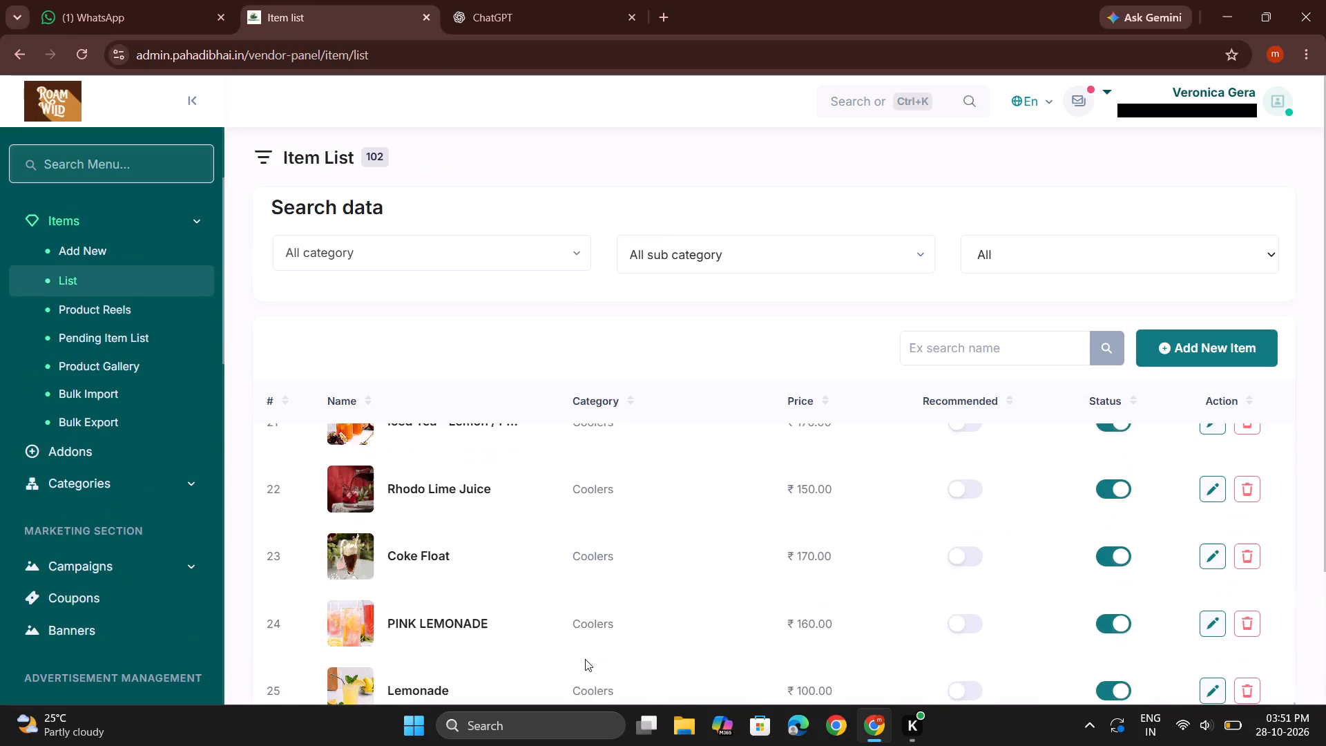
scroll(585, 659, down, 8)
click(1174, 604)
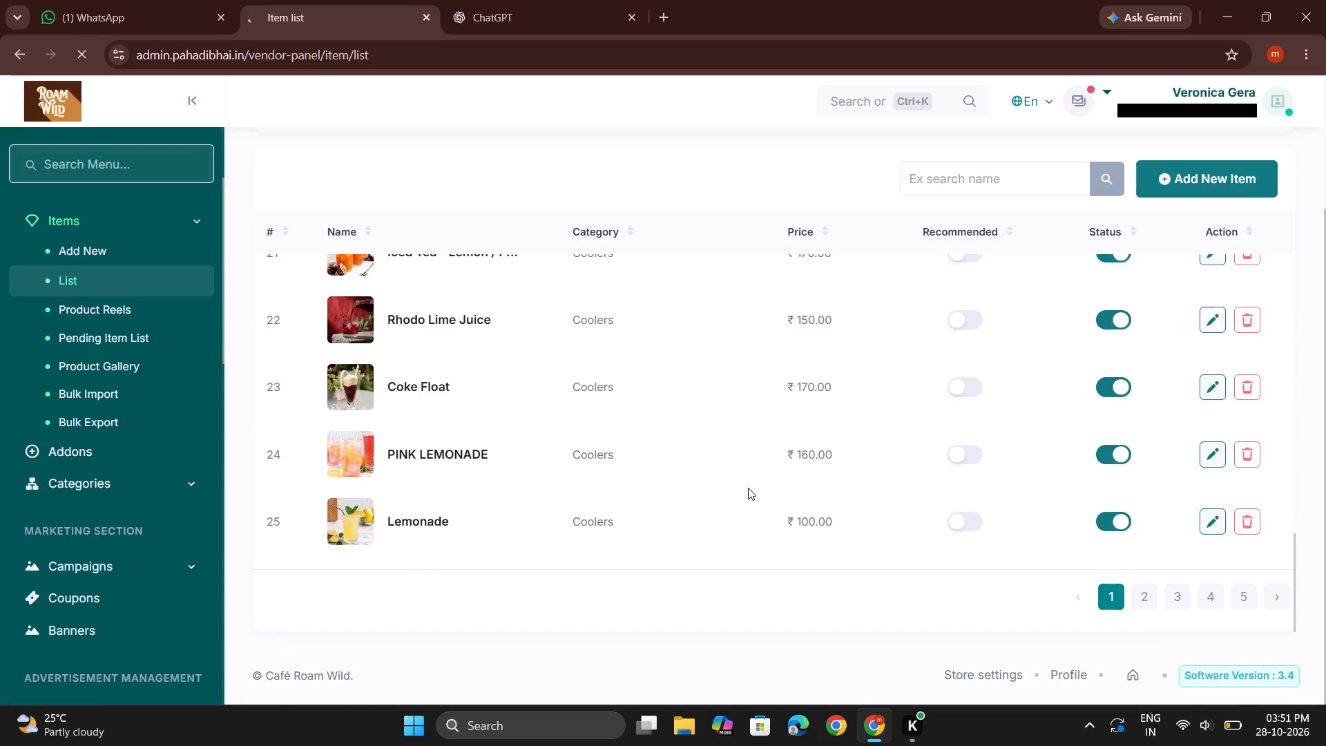
scroll(617, 582, down, 5)
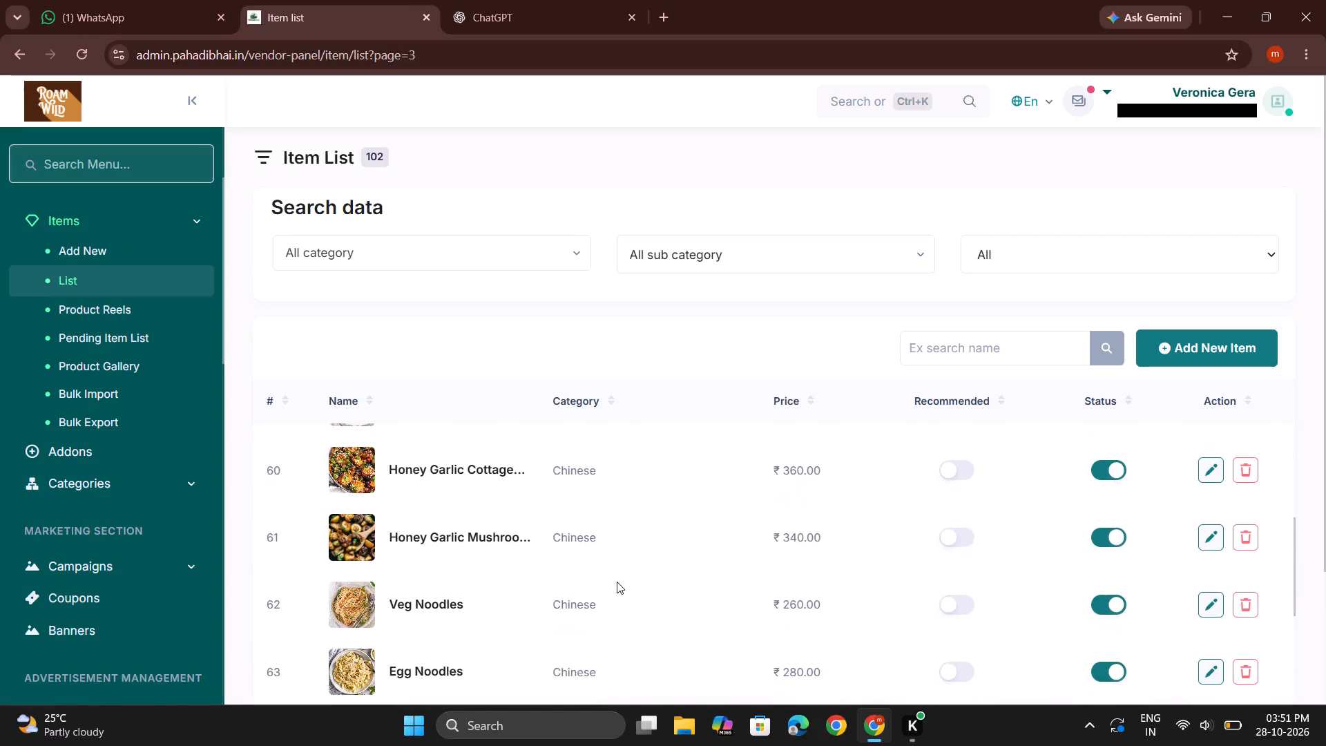
scroll(617, 582, down, 1)
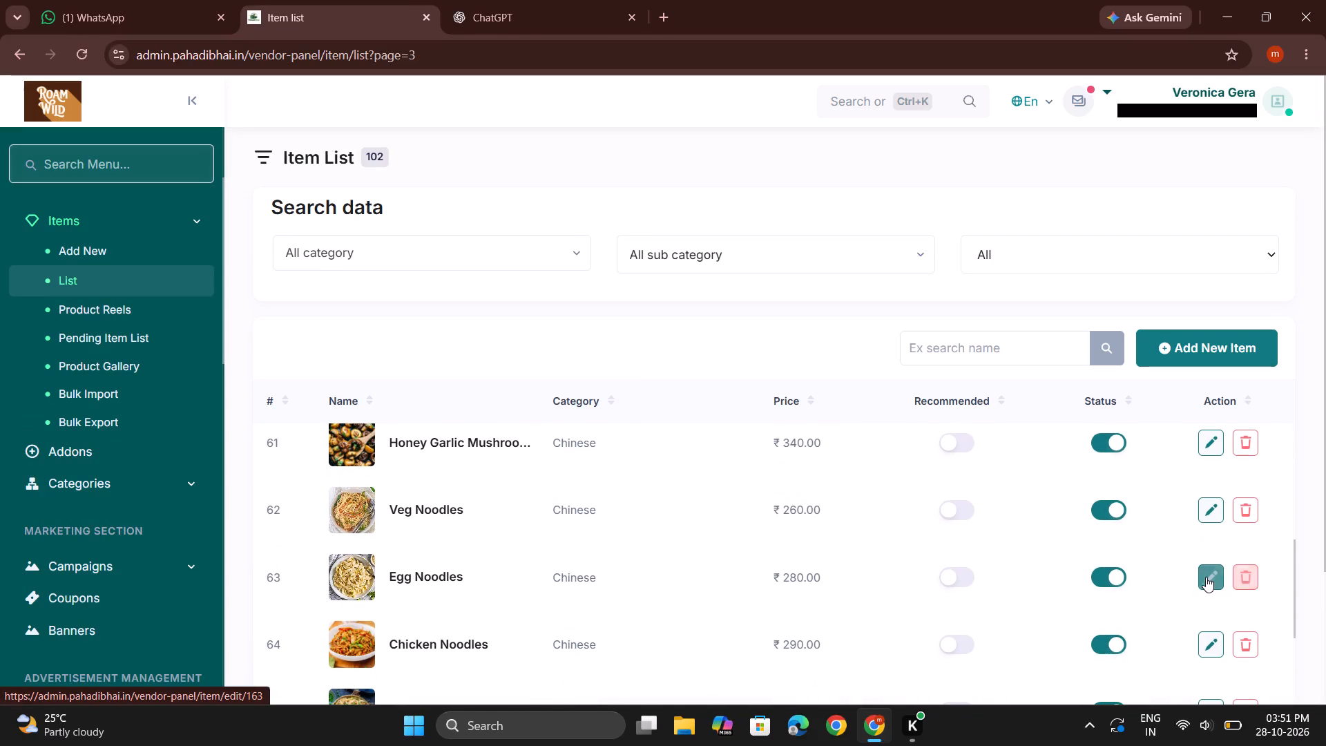
click(1206, 577)
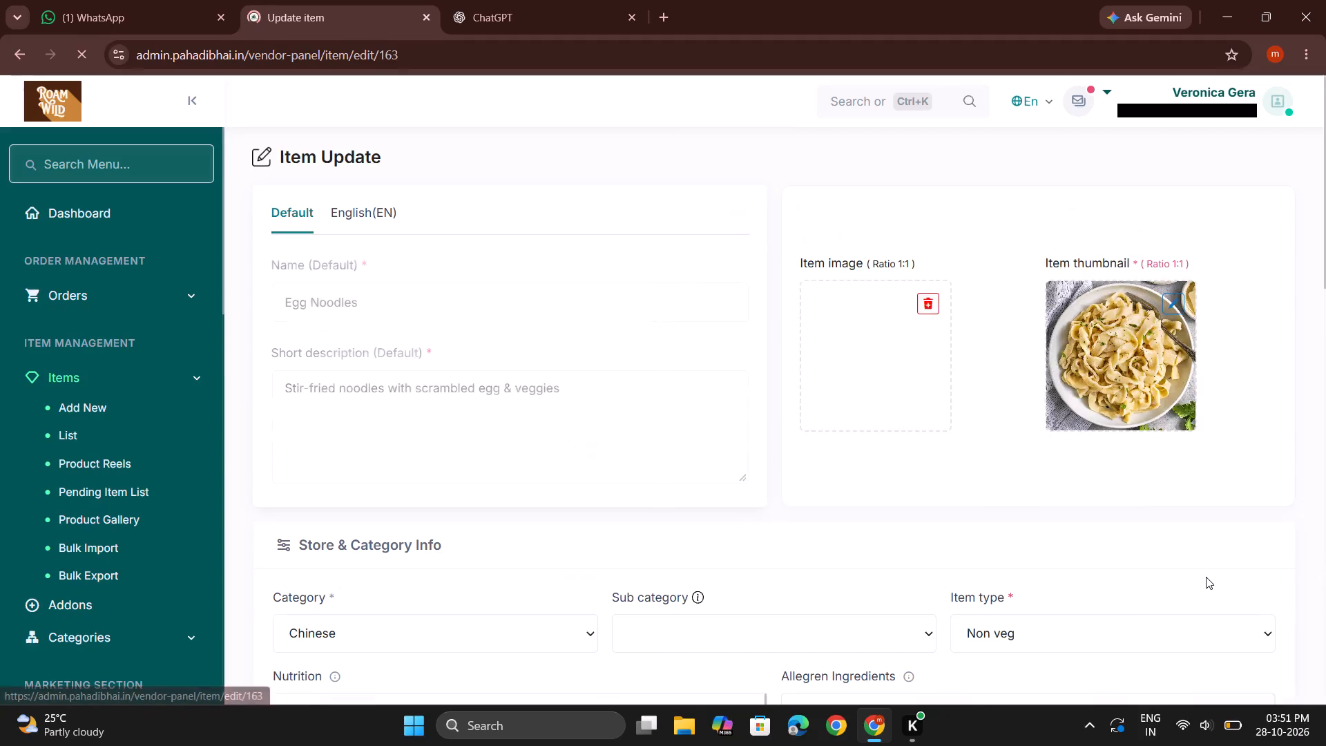
Set the unit price of Egg Noodles to ₹290 in the price information and submit the item update.
scroll(388, 530, down, 11)
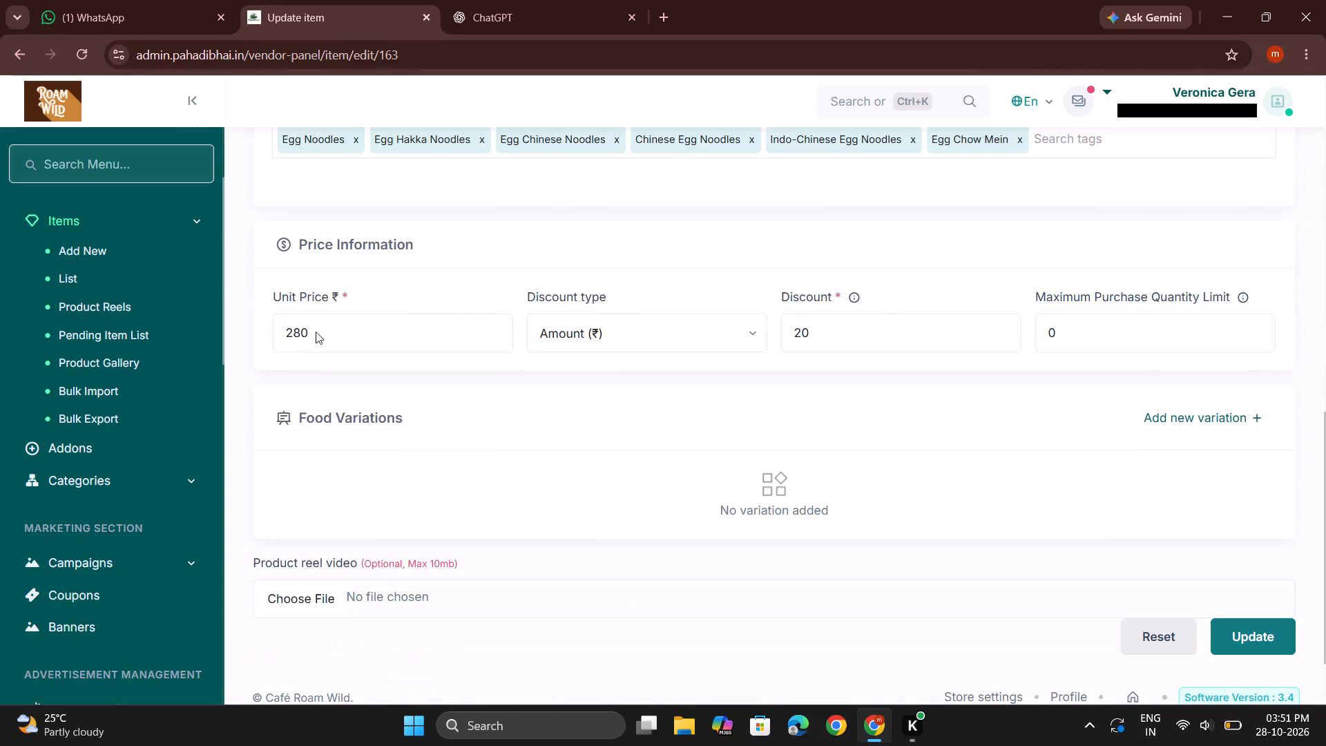
click(309, 320)
key(Left)
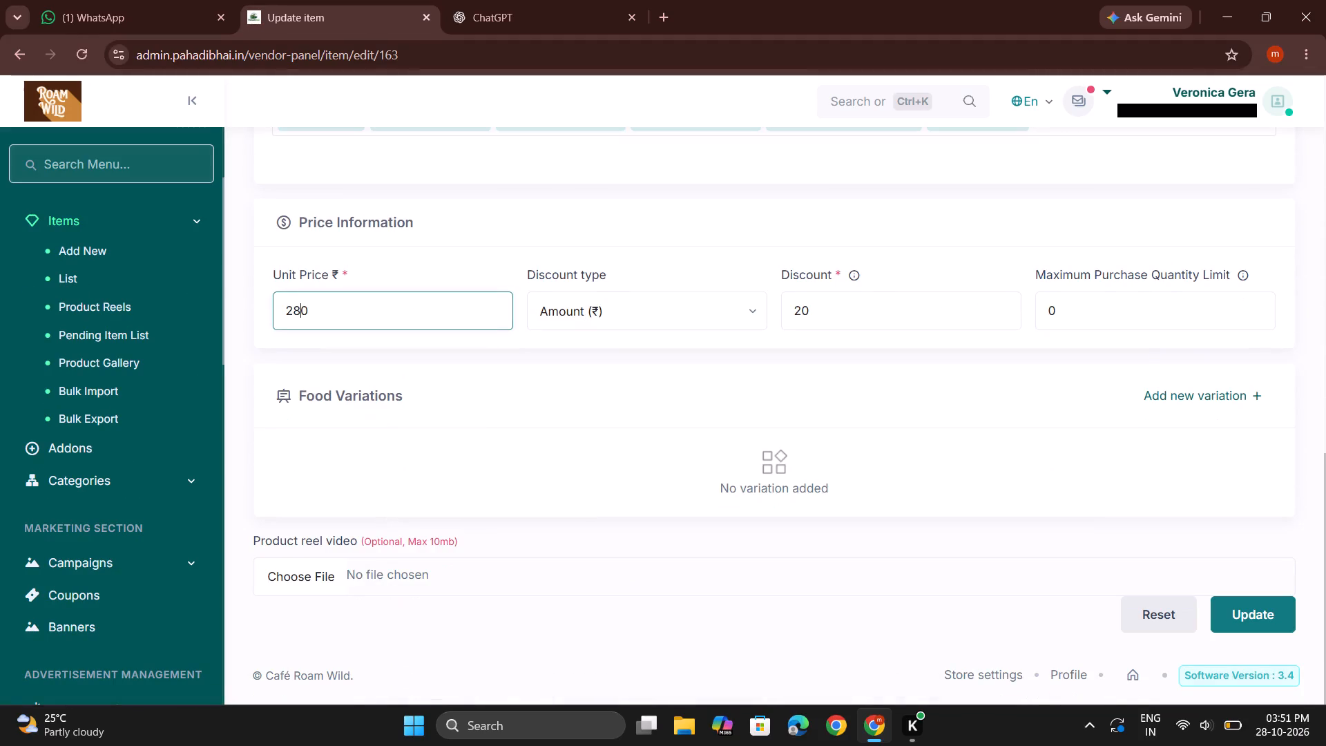
key(BackSpace)
key(9)
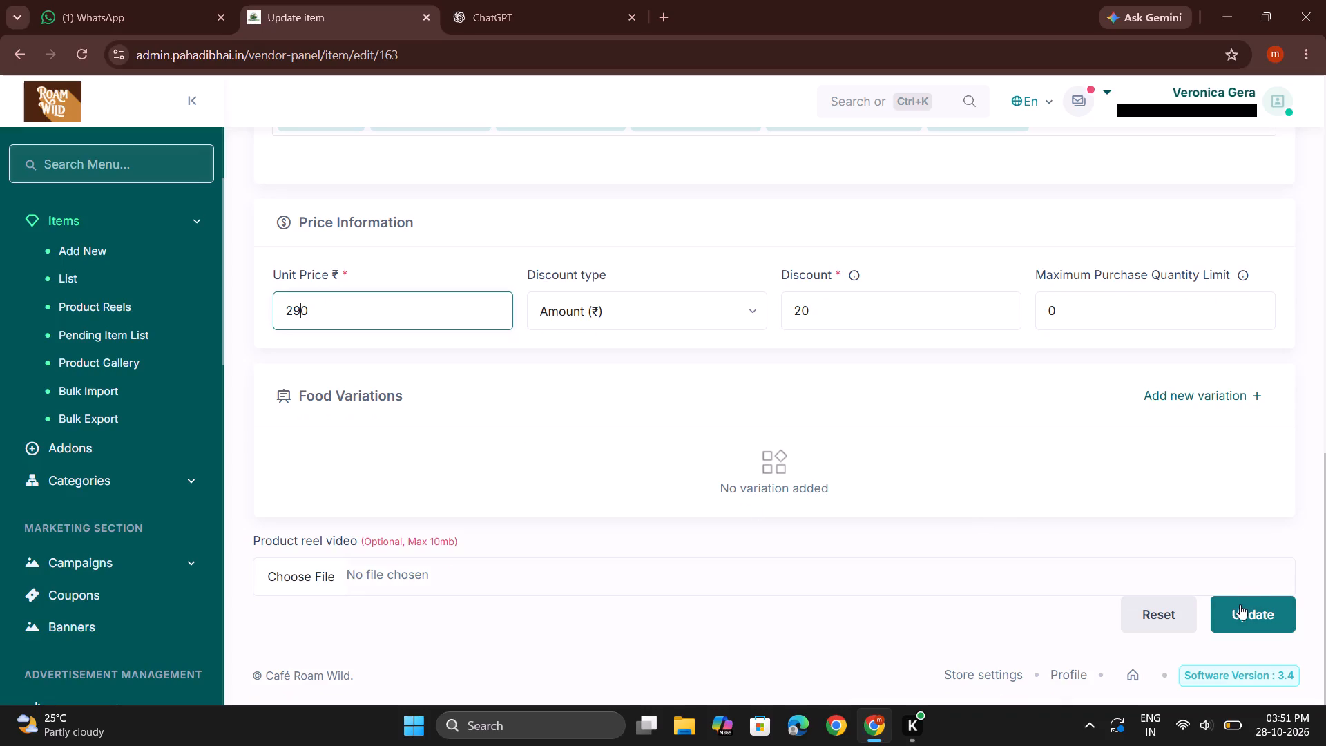
click(1238, 606)
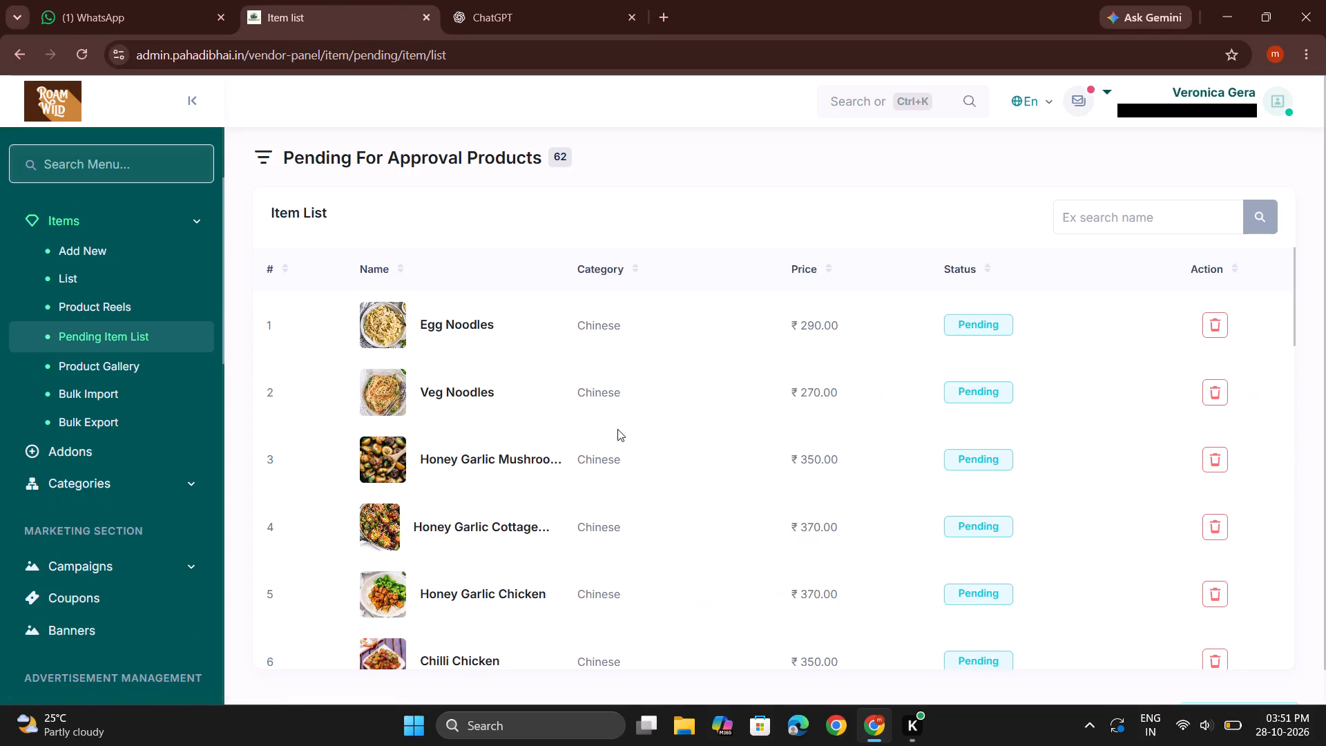
Return to the full item list and go down to the end of its first page.
click(90, 284)
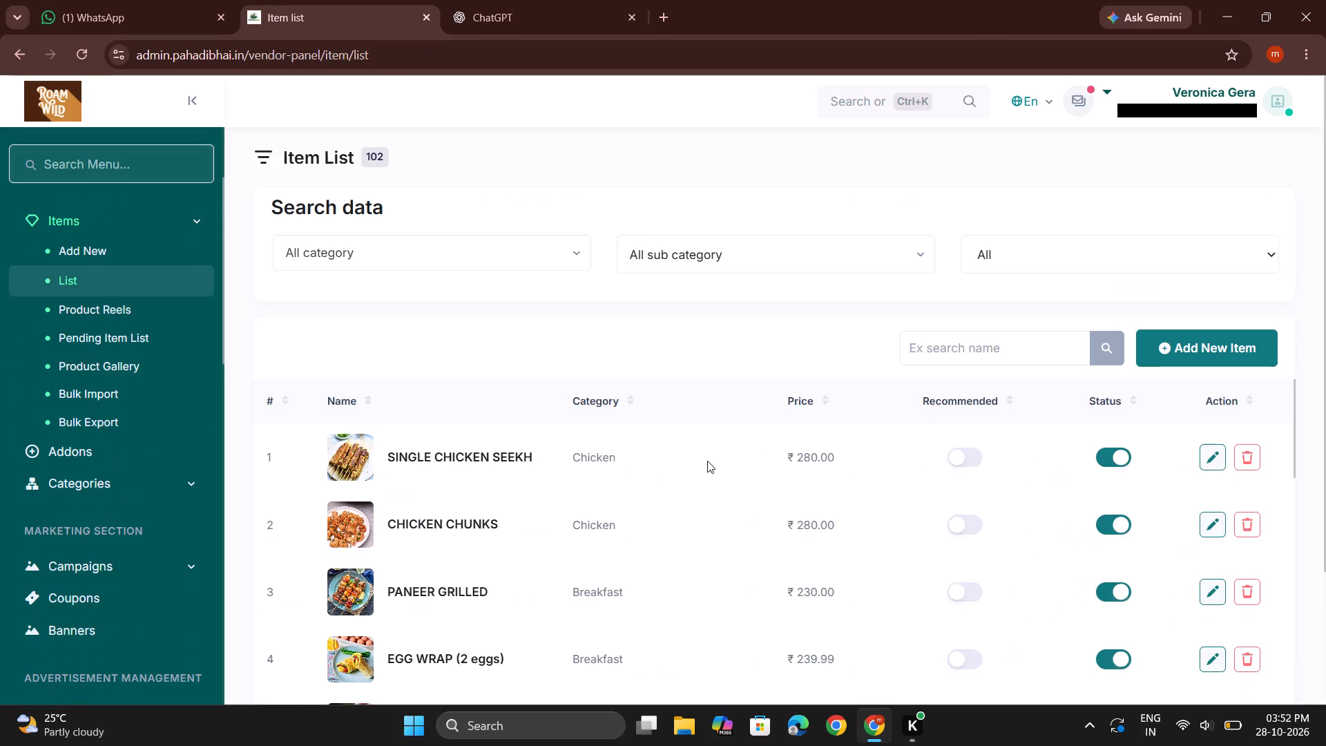
scroll(707, 461, down, 17)
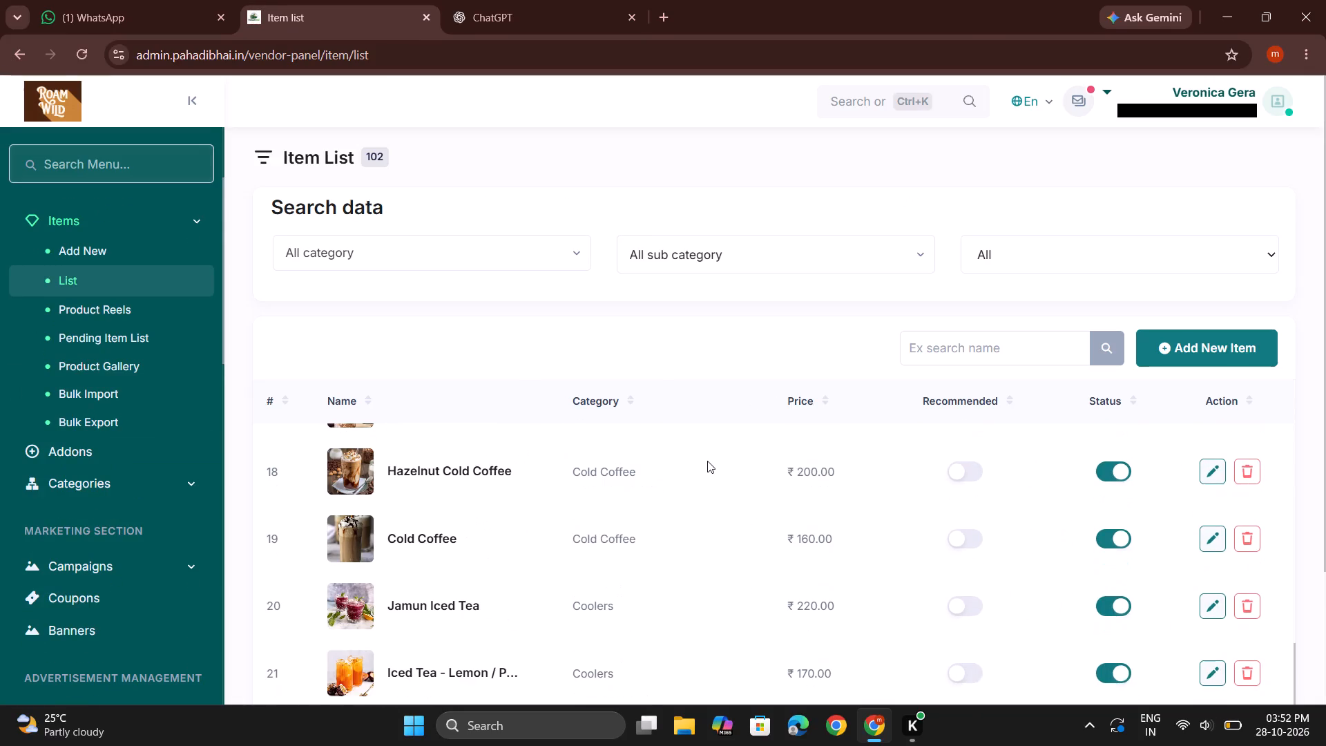
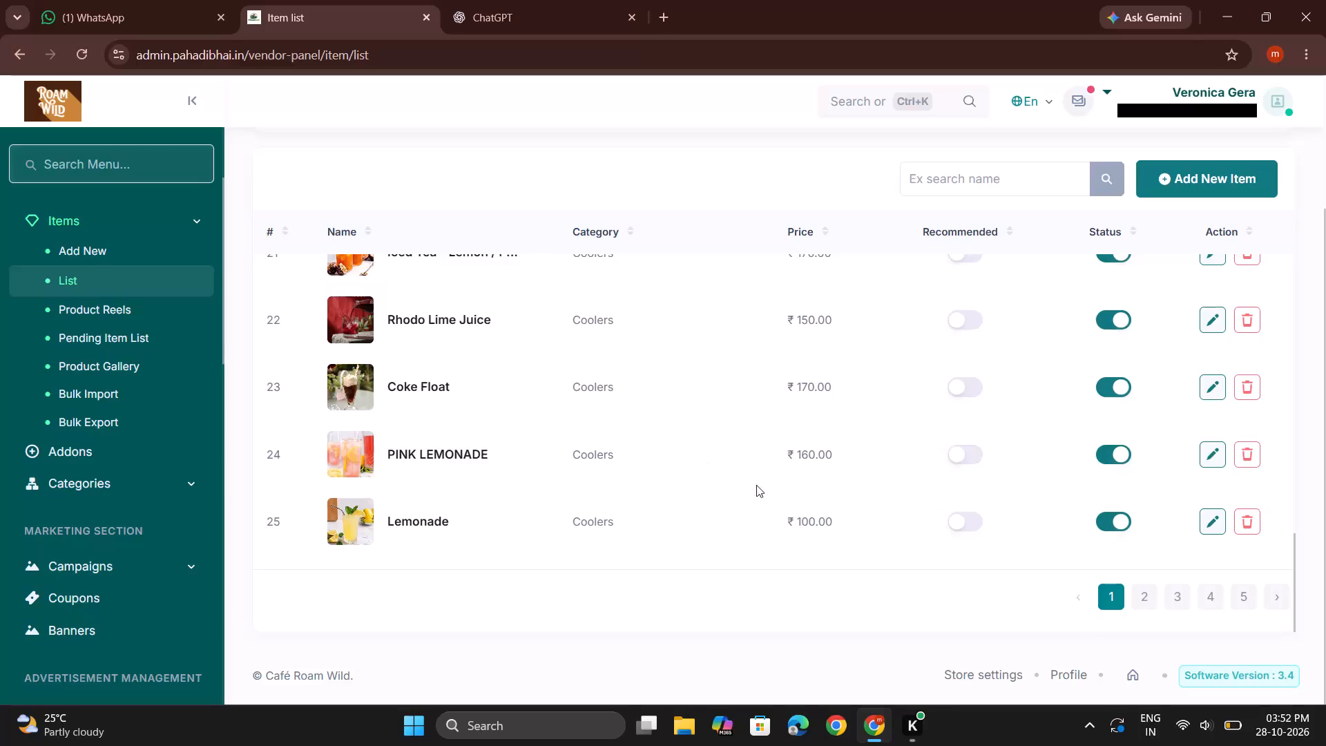
Open Chicken Noodles for editing from page 3 of the full item list.
click(1184, 600)
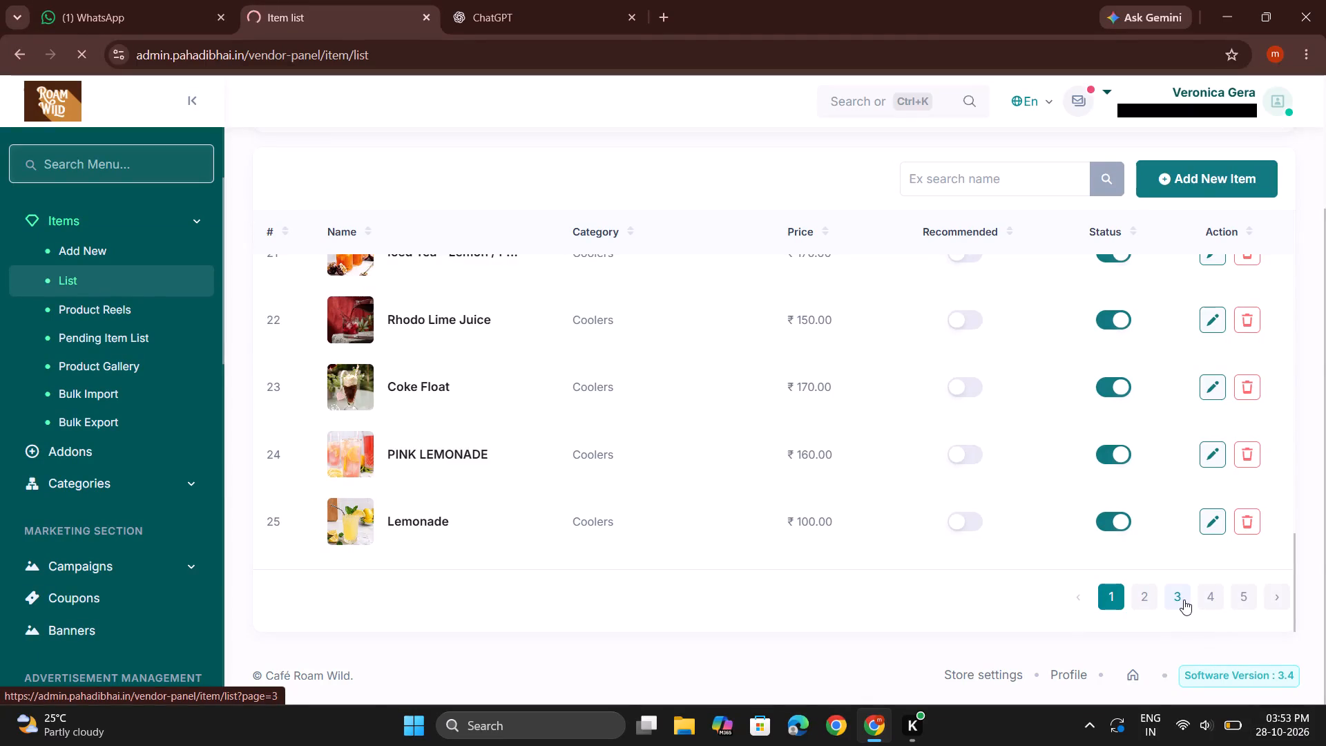
scroll(847, 562, down, 3)
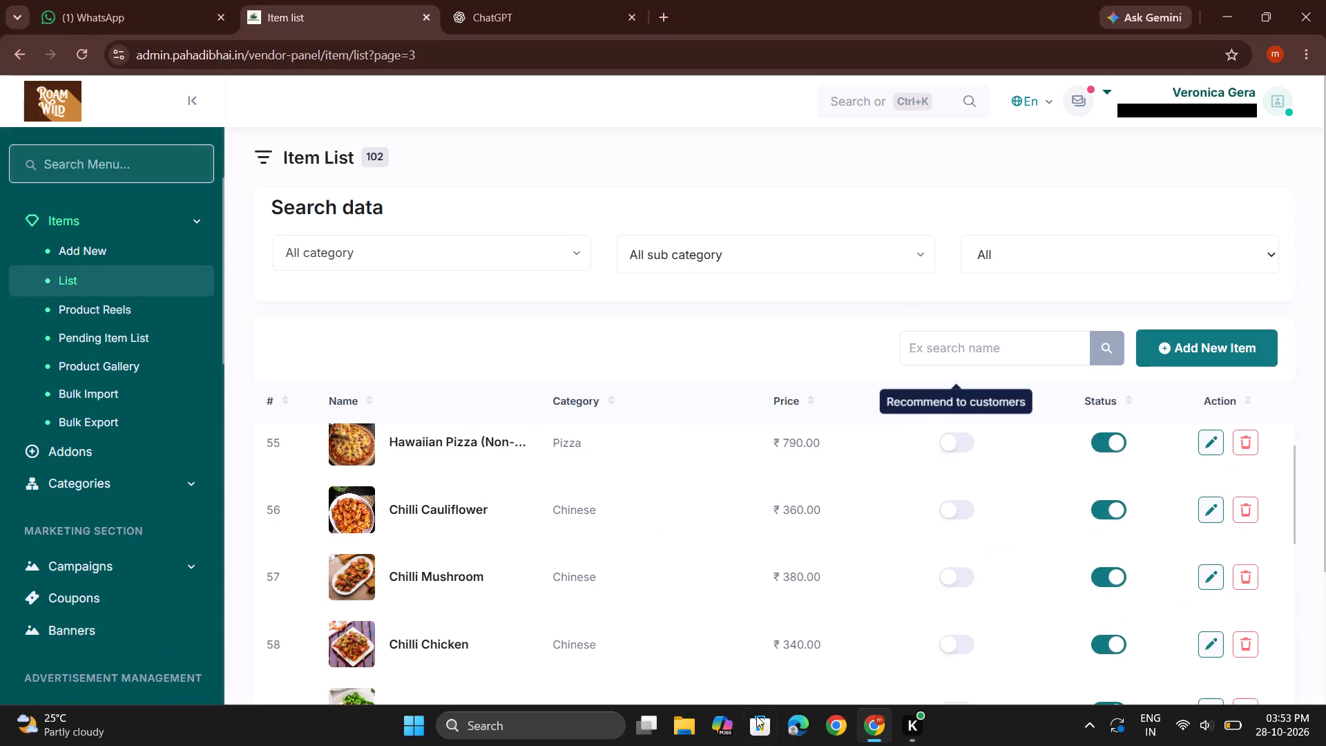
scroll(583, 593, down, 1)
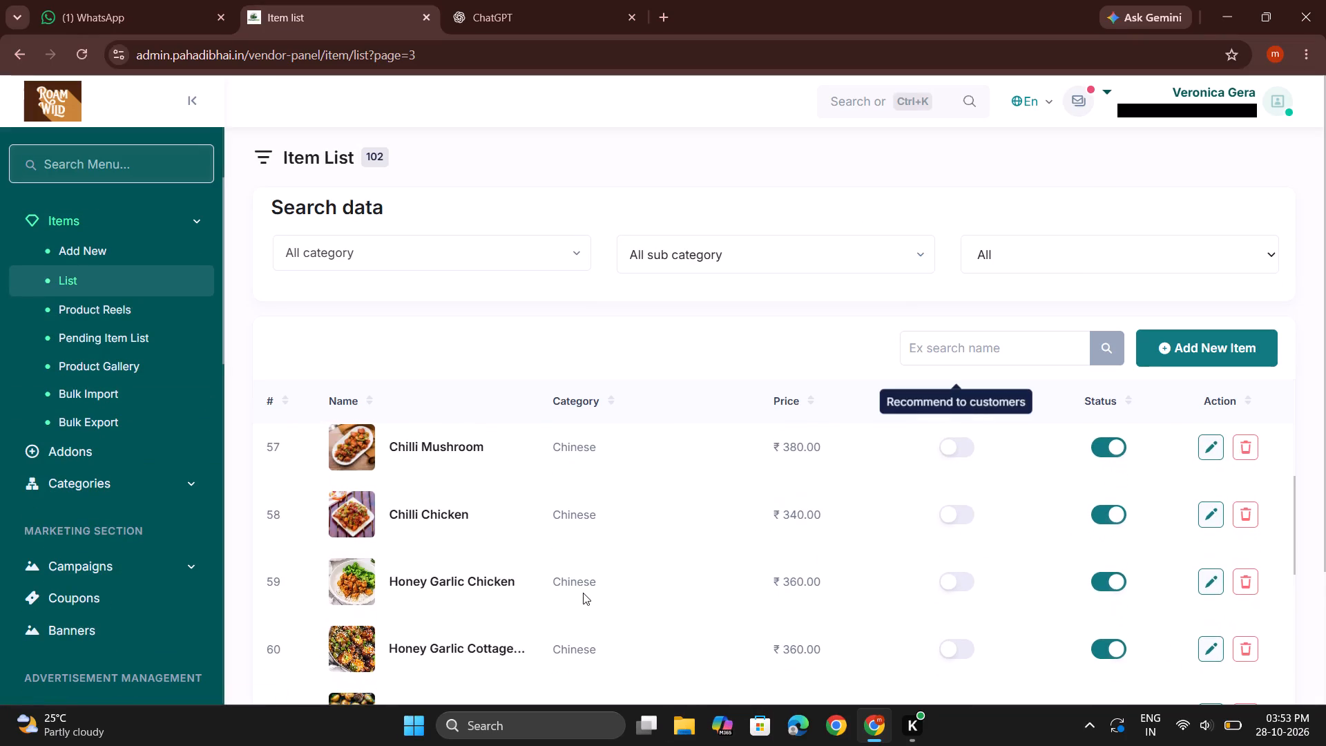
scroll(583, 593, down, 3)
scroll(709, 595, down, 1)
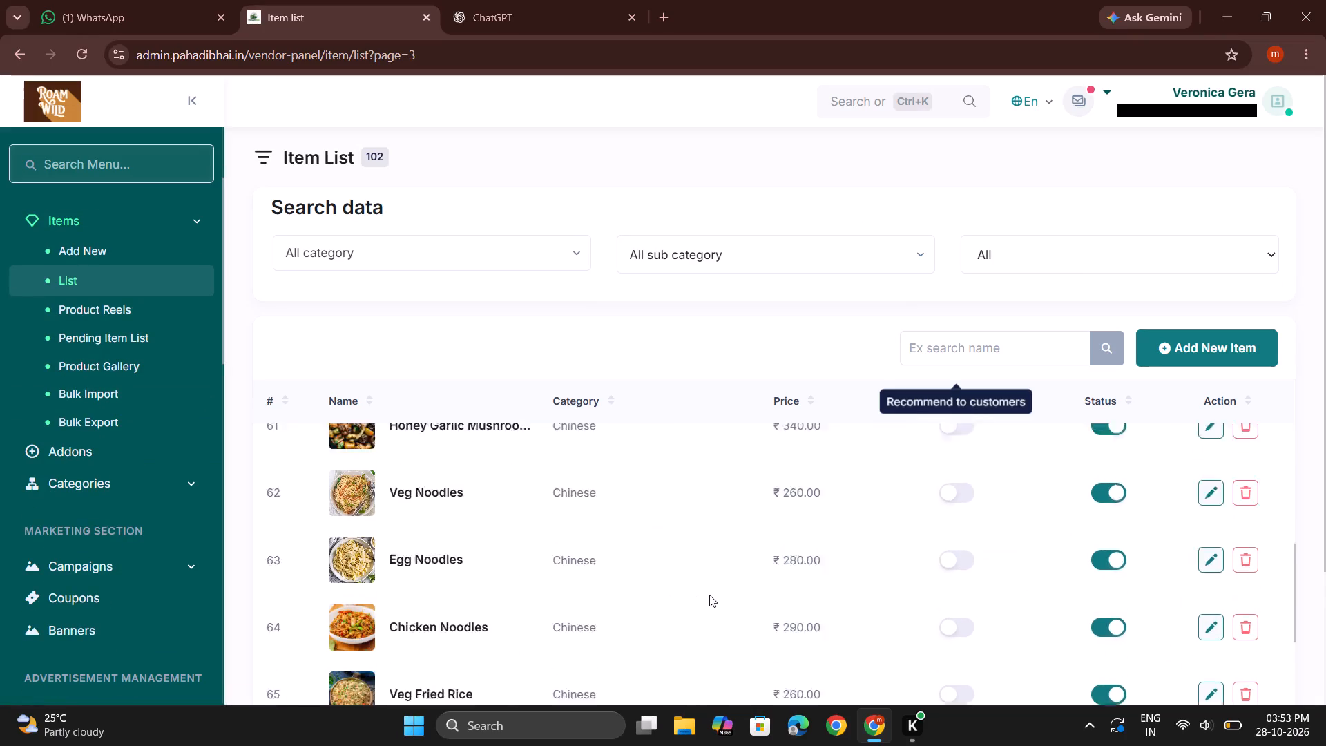
scroll(709, 595, down, 1)
click(1212, 578)
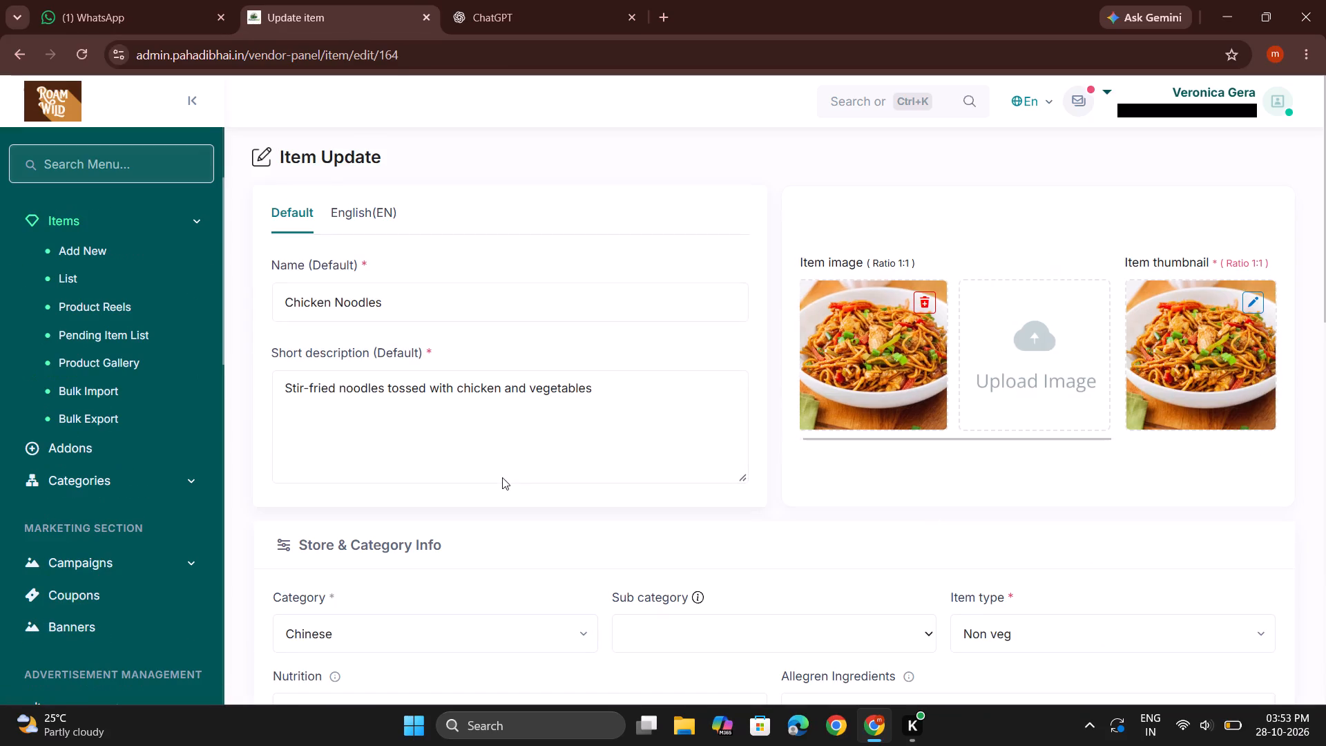
Set the unit price of Chicken Noodles to ₹300 in the price information and submit the item update.
scroll(430, 533, down, 4)
scroll(365, 595, down, 1)
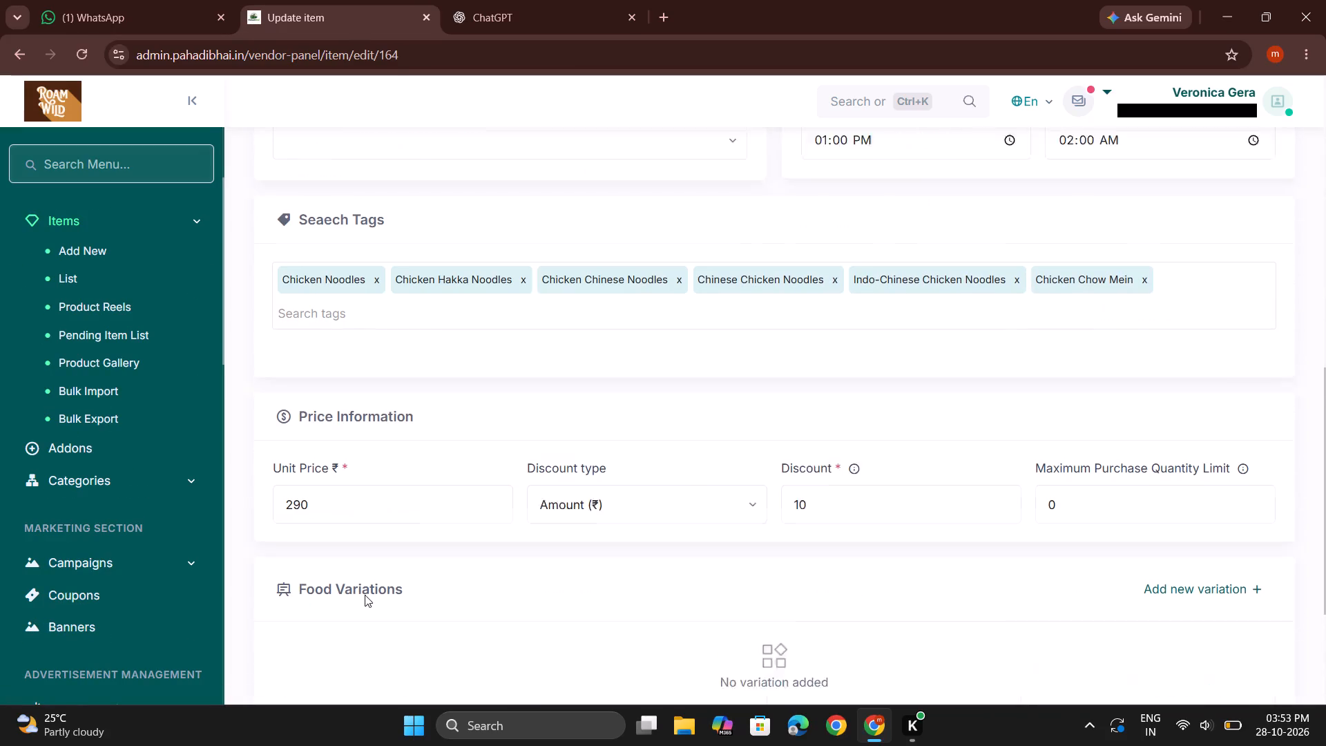
scroll(365, 595, down, 1)
click(320, 463)
key(BackSpace)
key(BackSpace)
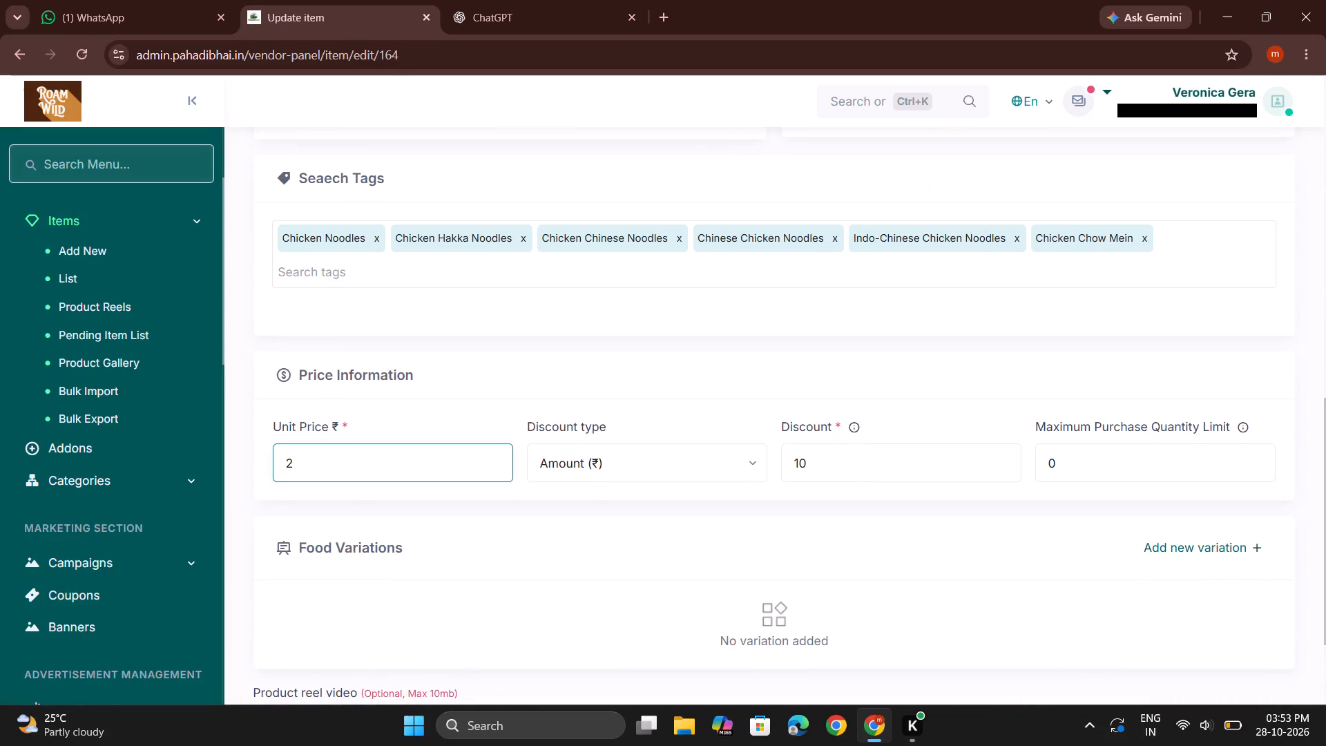
key(BackSpace)
key(BackSpace)
text(300)
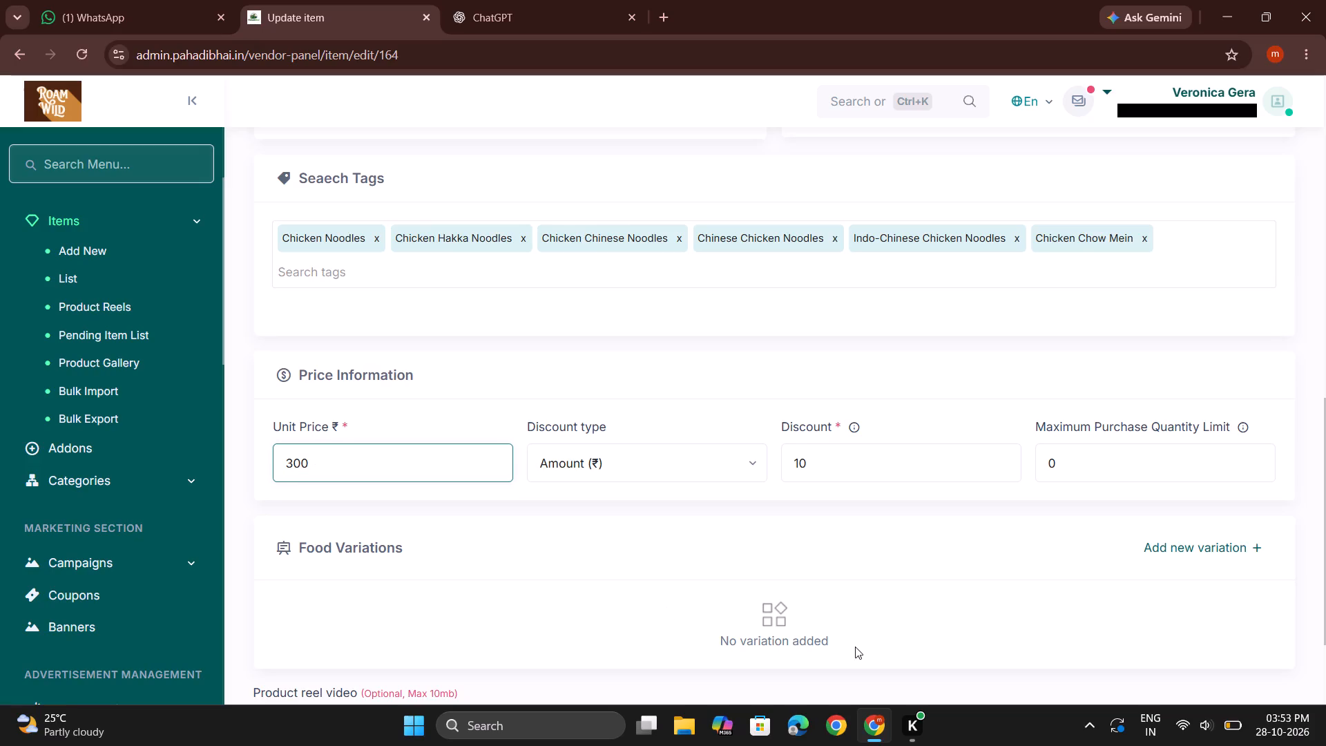
scroll(905, 564, down, 5)
click(1251, 615)
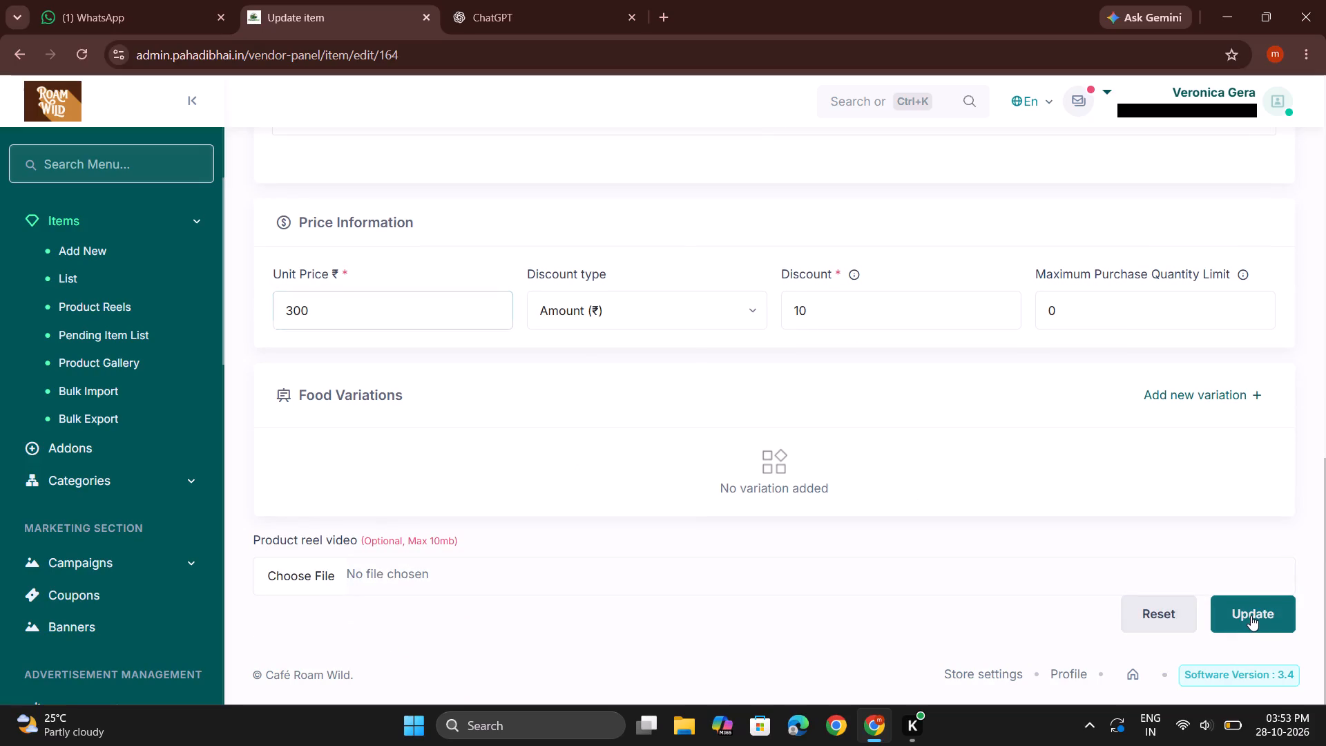
Return to the full item list.
scroll(650, 407, up, 3)
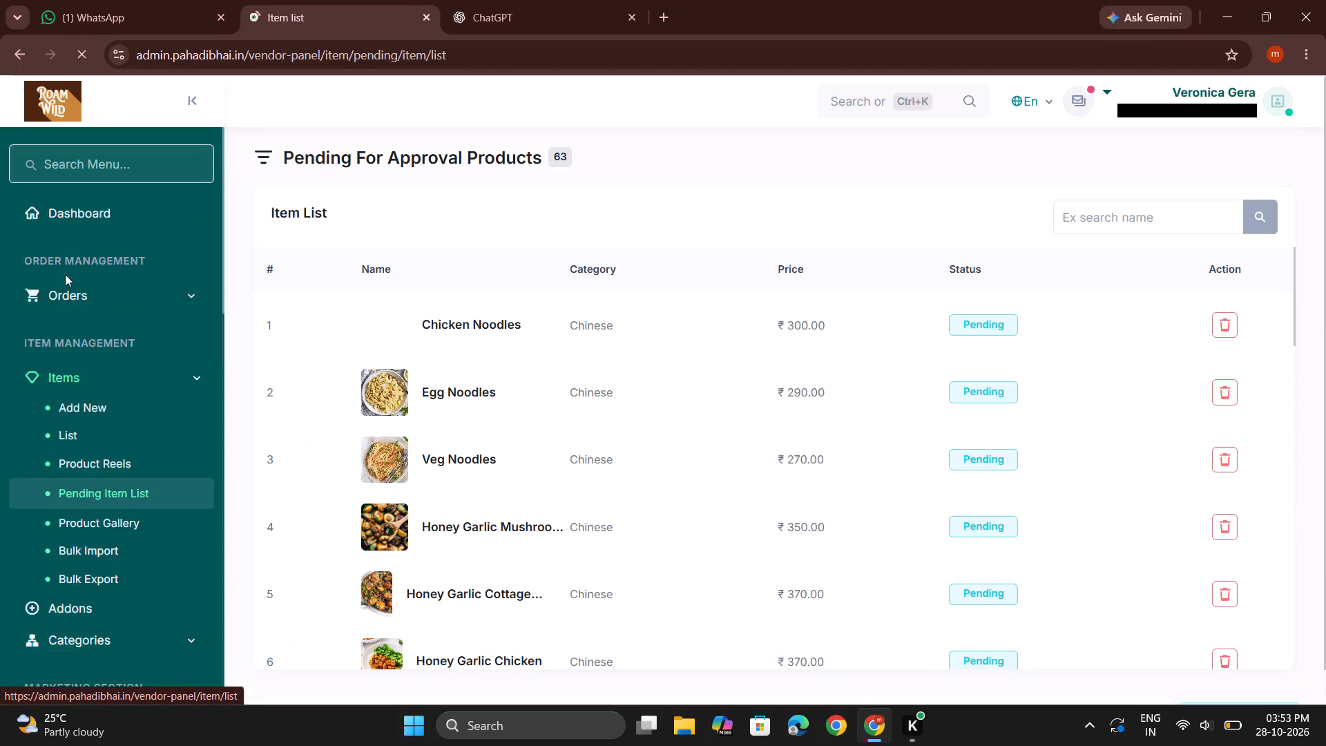
click(70, 276)
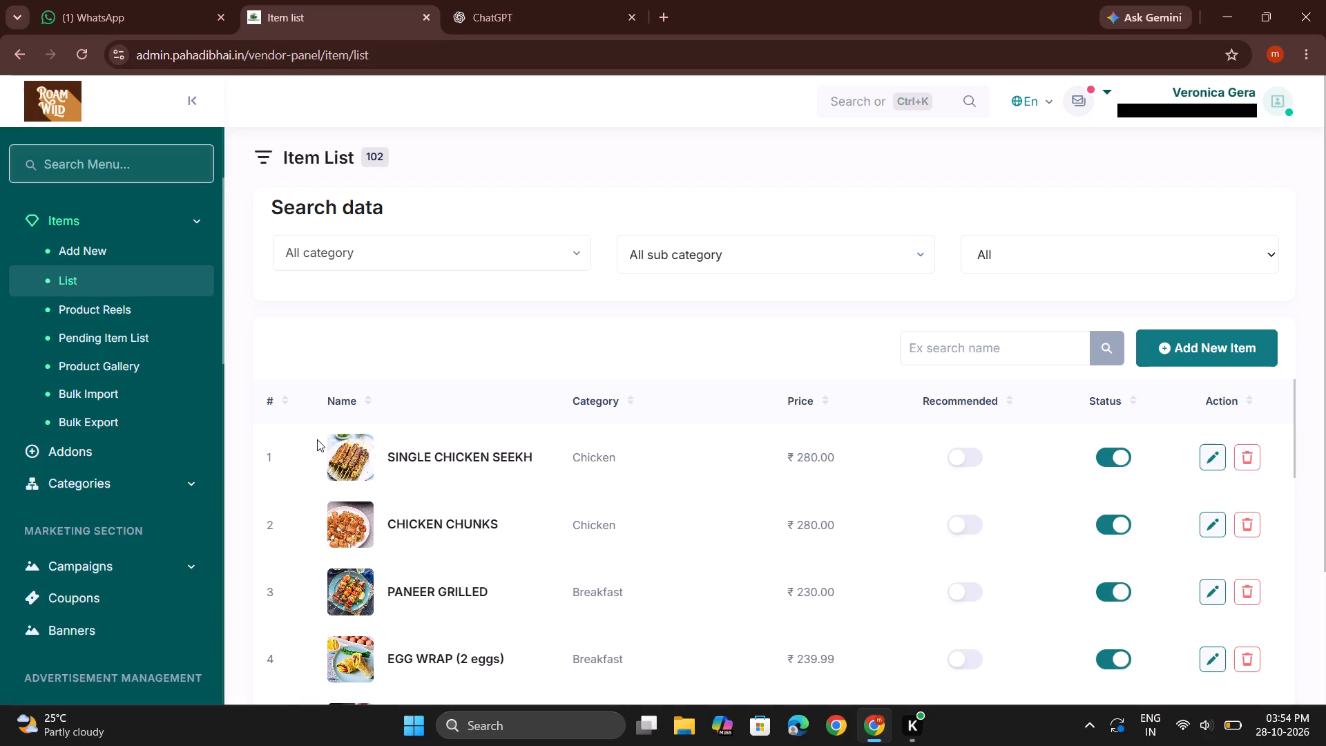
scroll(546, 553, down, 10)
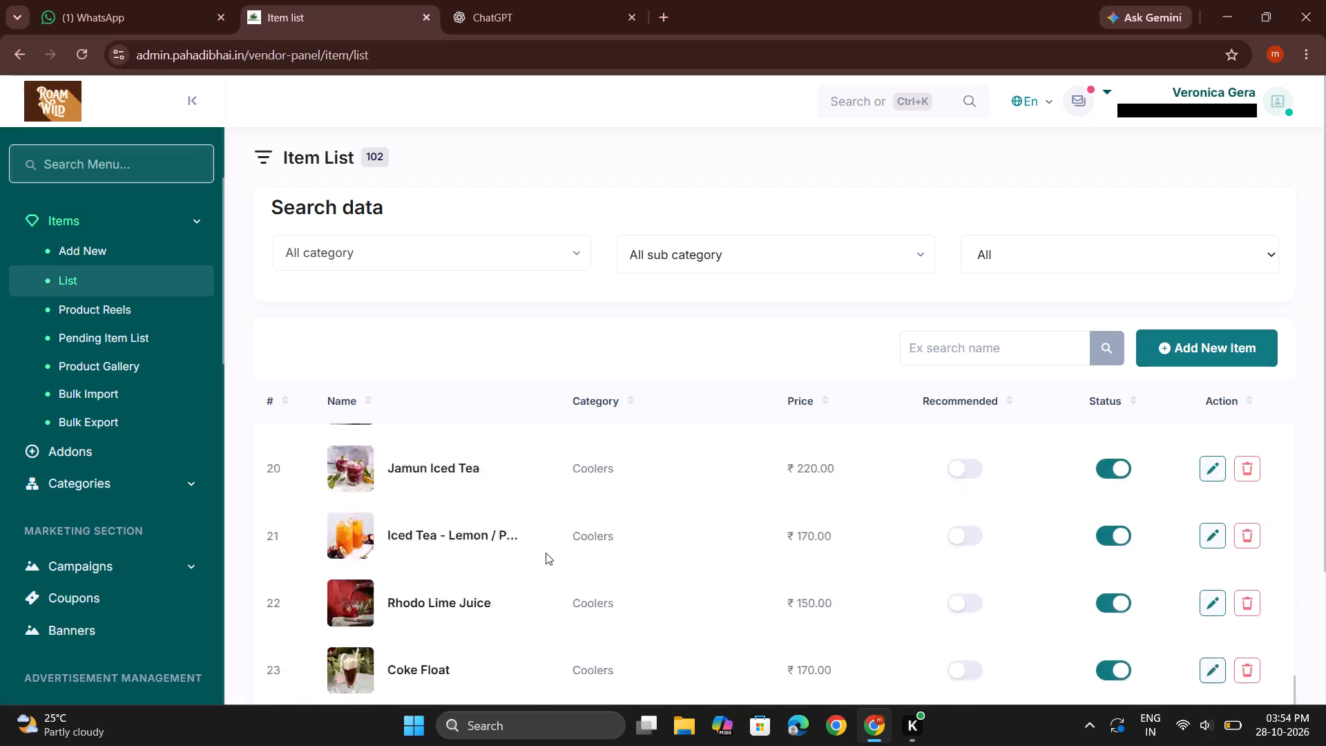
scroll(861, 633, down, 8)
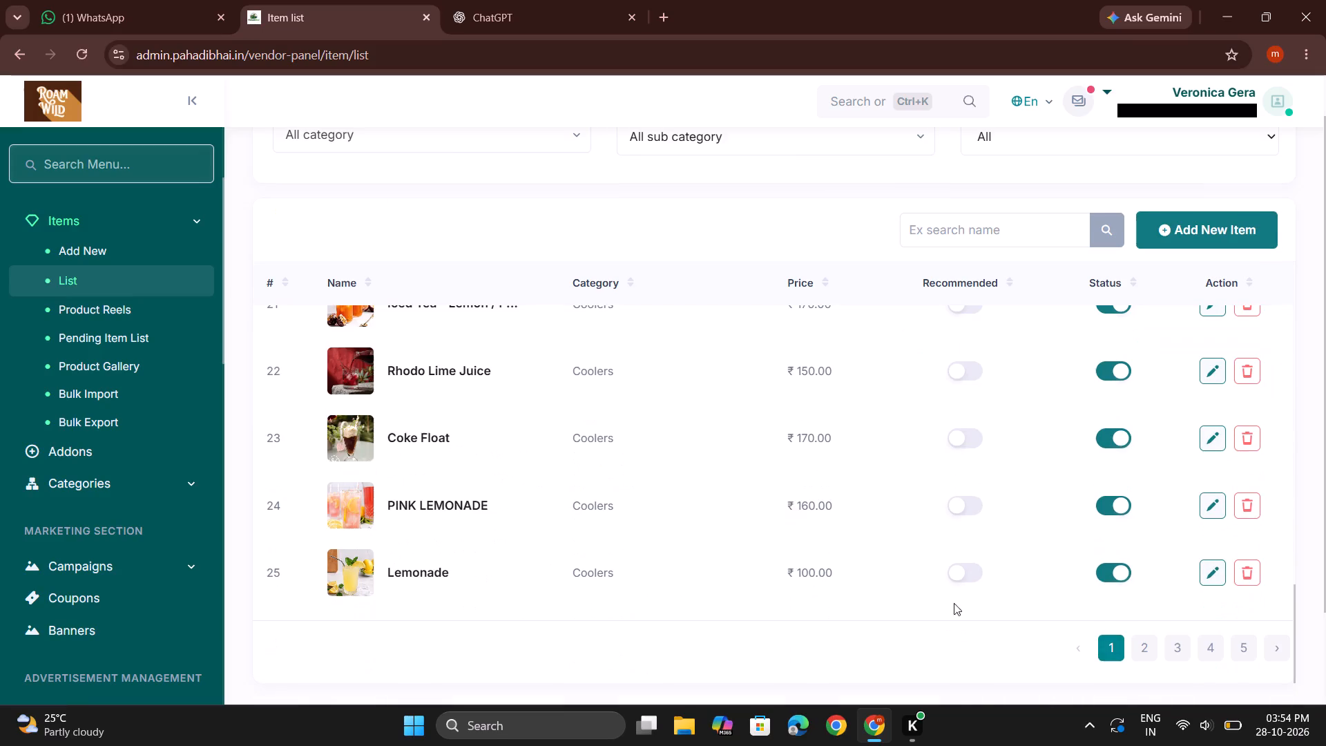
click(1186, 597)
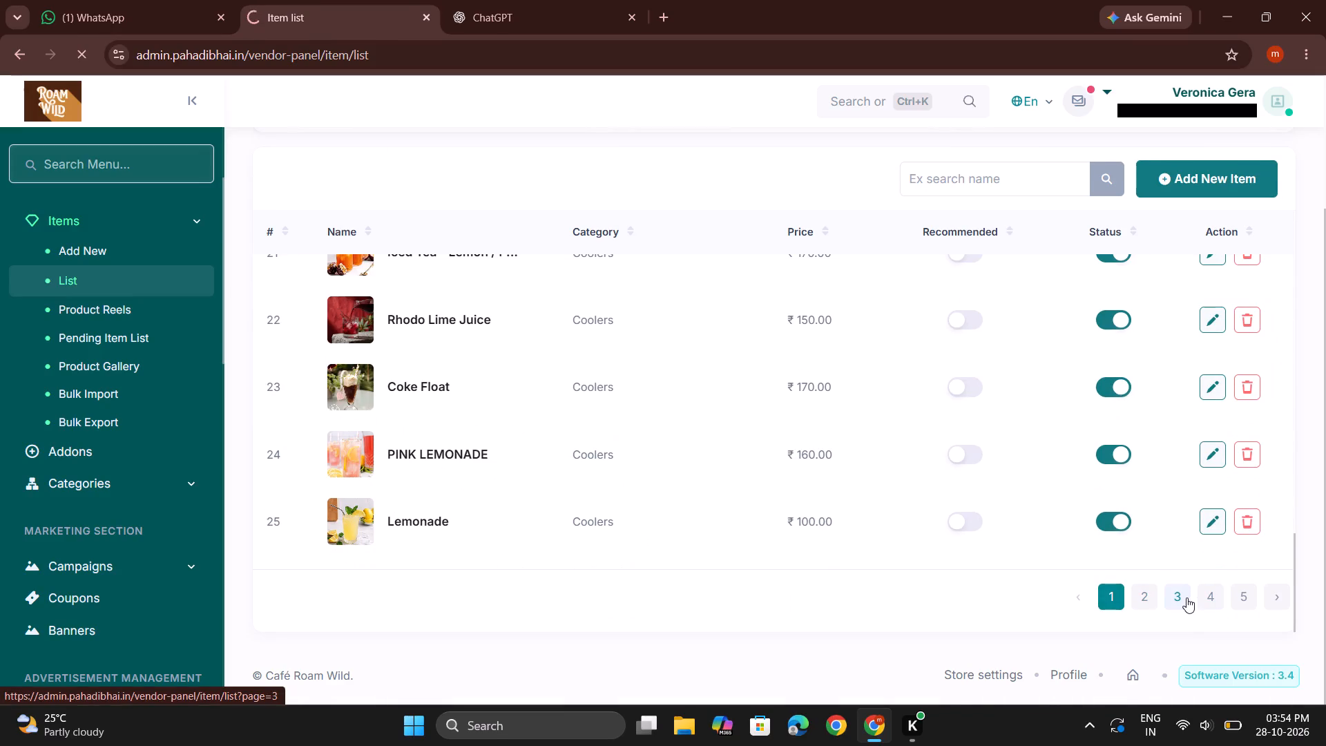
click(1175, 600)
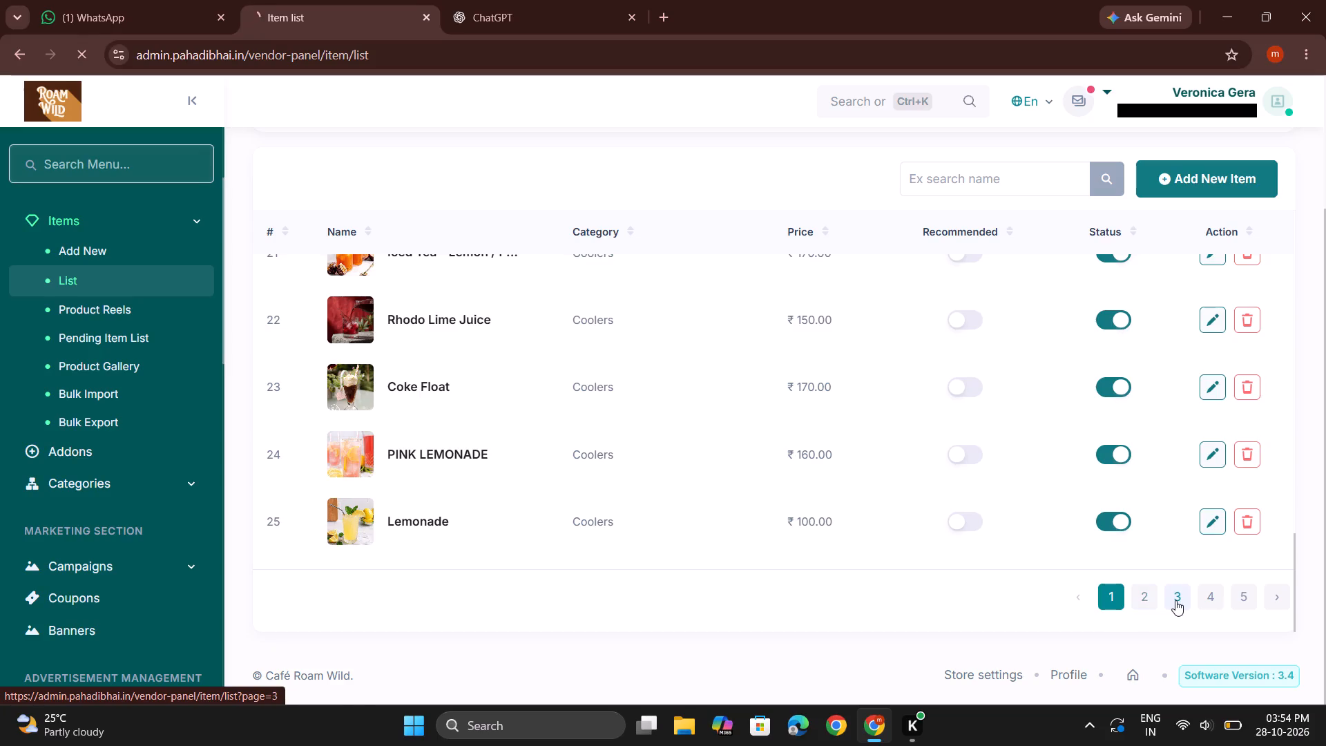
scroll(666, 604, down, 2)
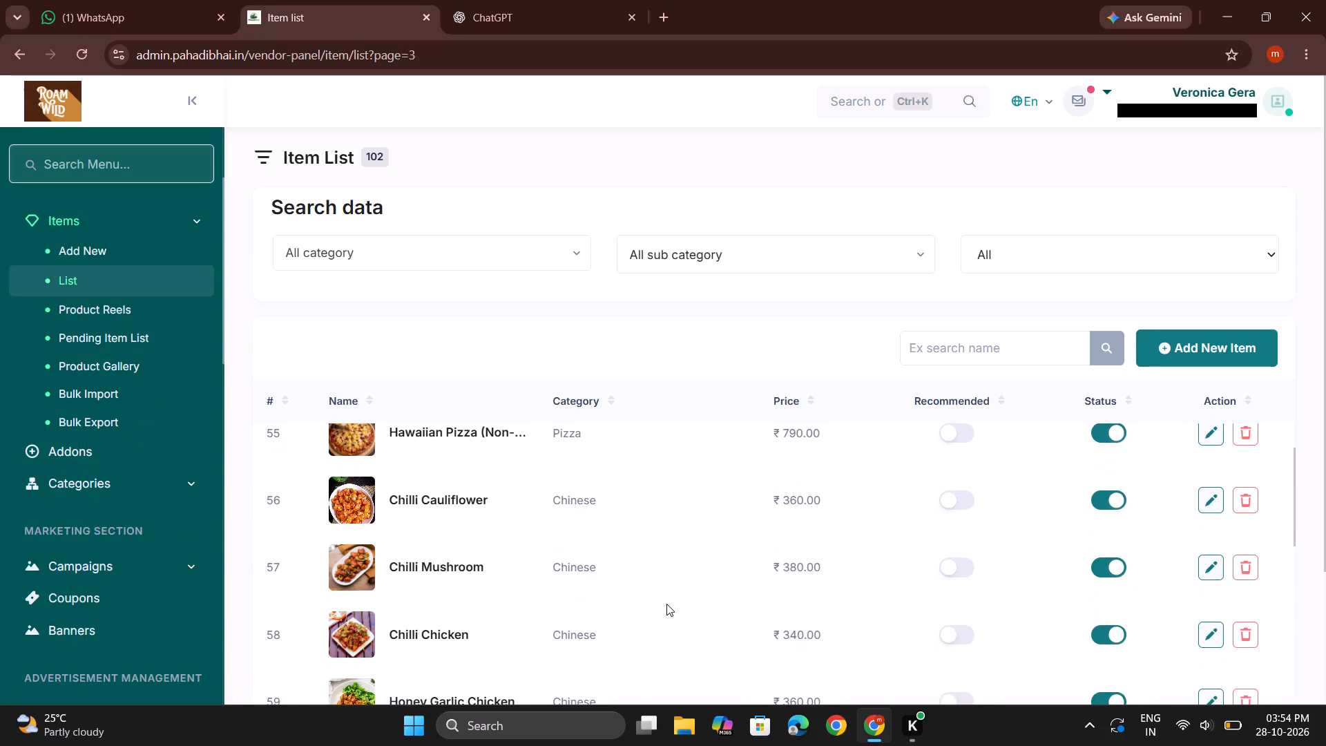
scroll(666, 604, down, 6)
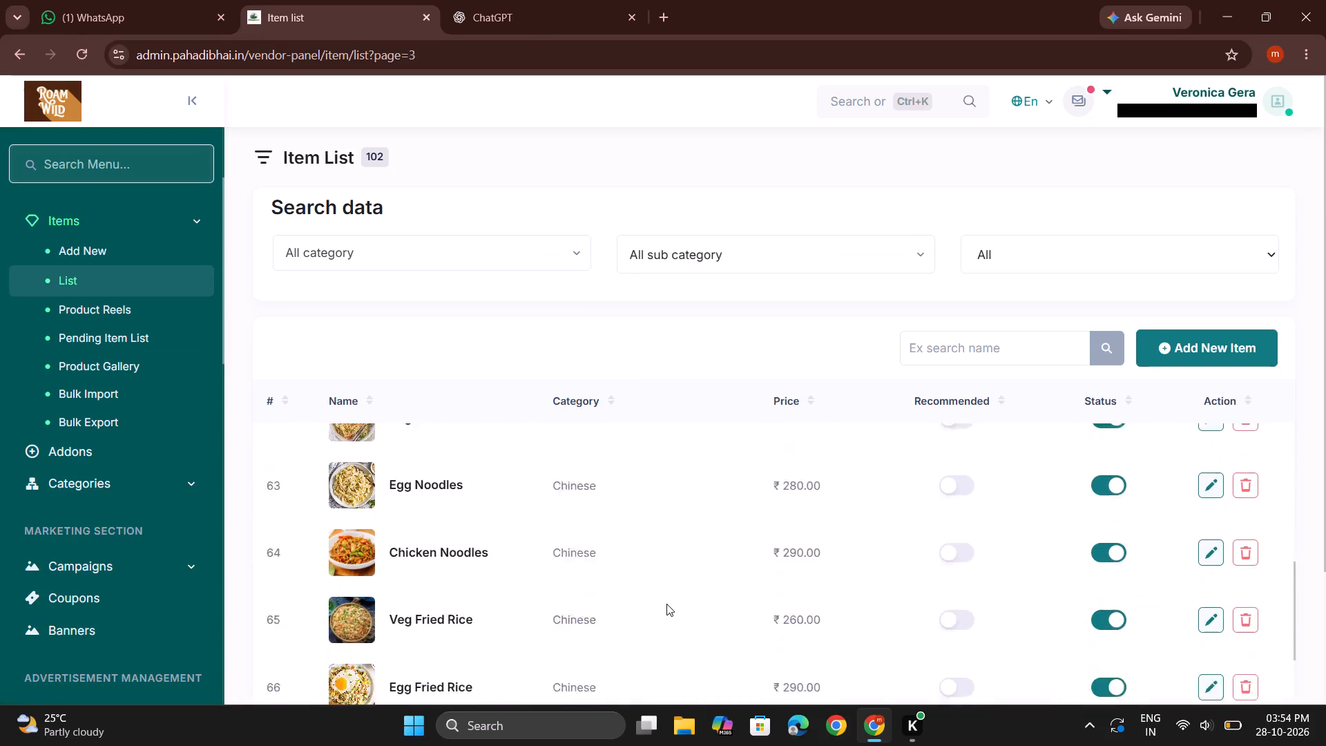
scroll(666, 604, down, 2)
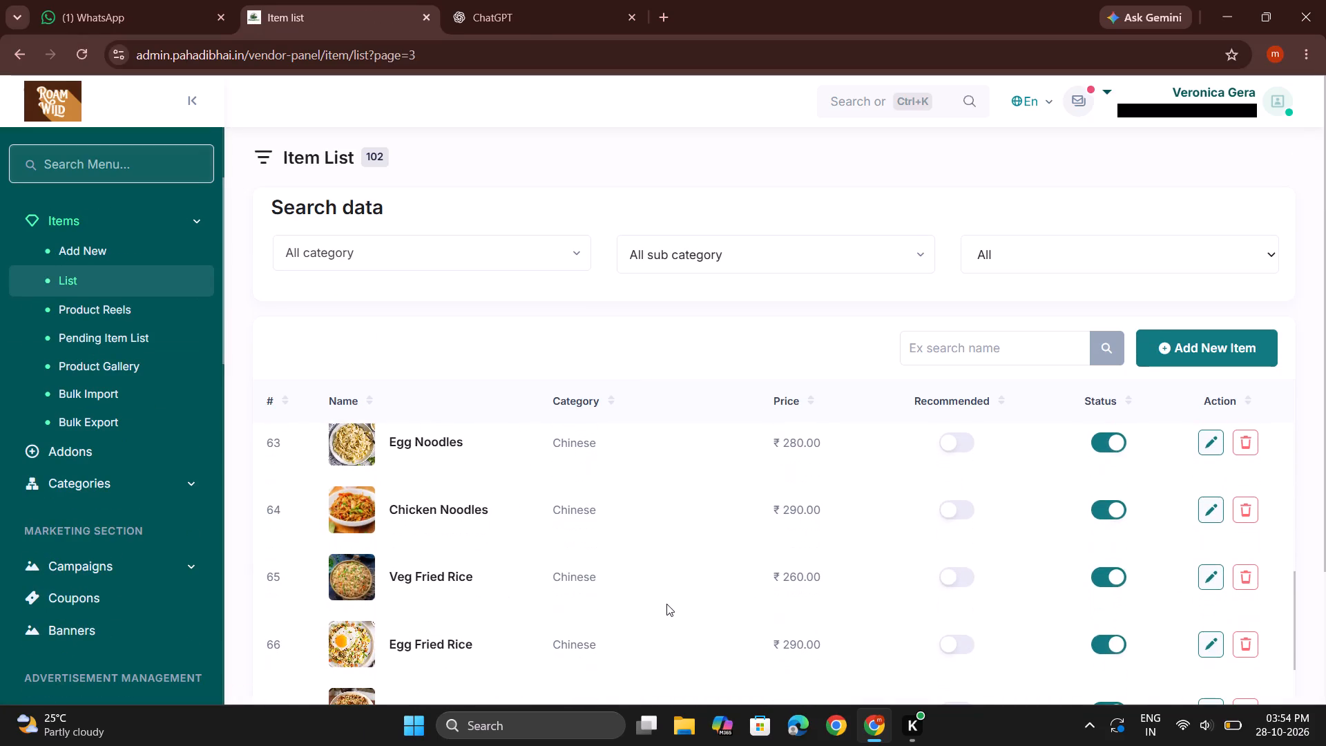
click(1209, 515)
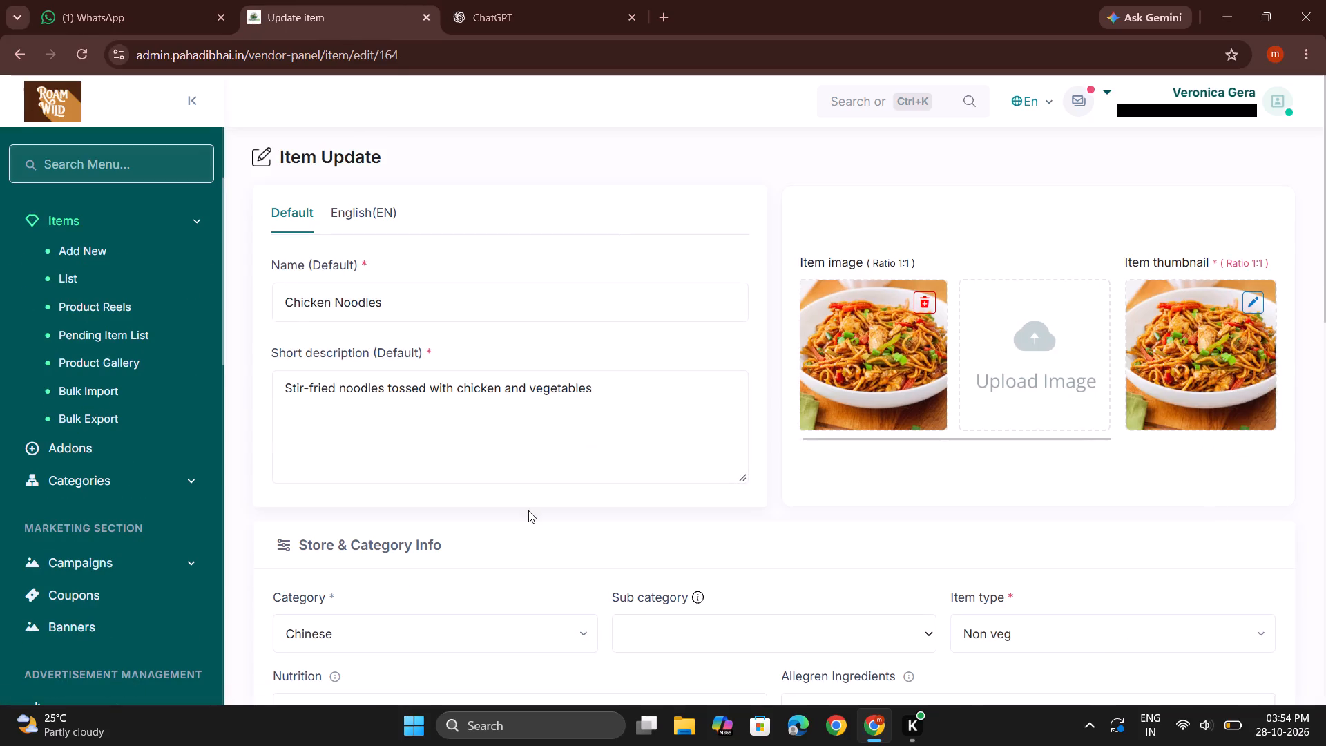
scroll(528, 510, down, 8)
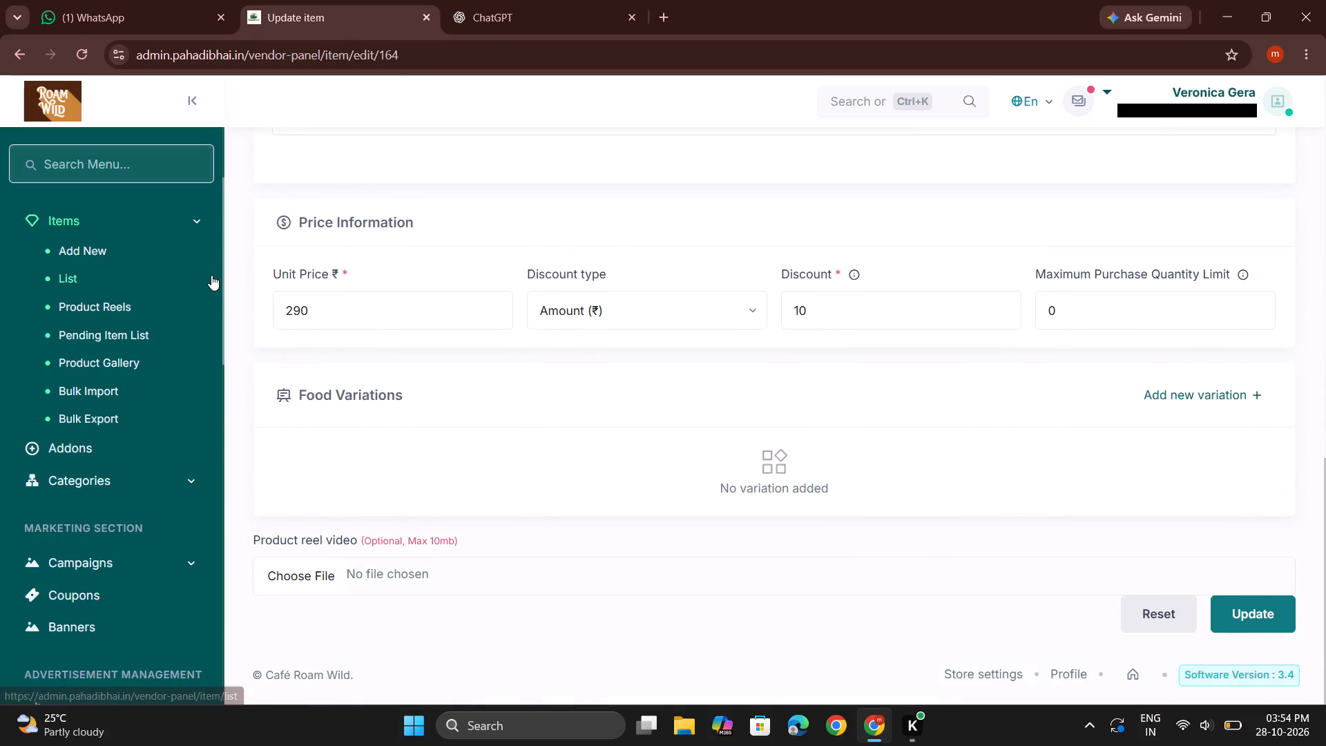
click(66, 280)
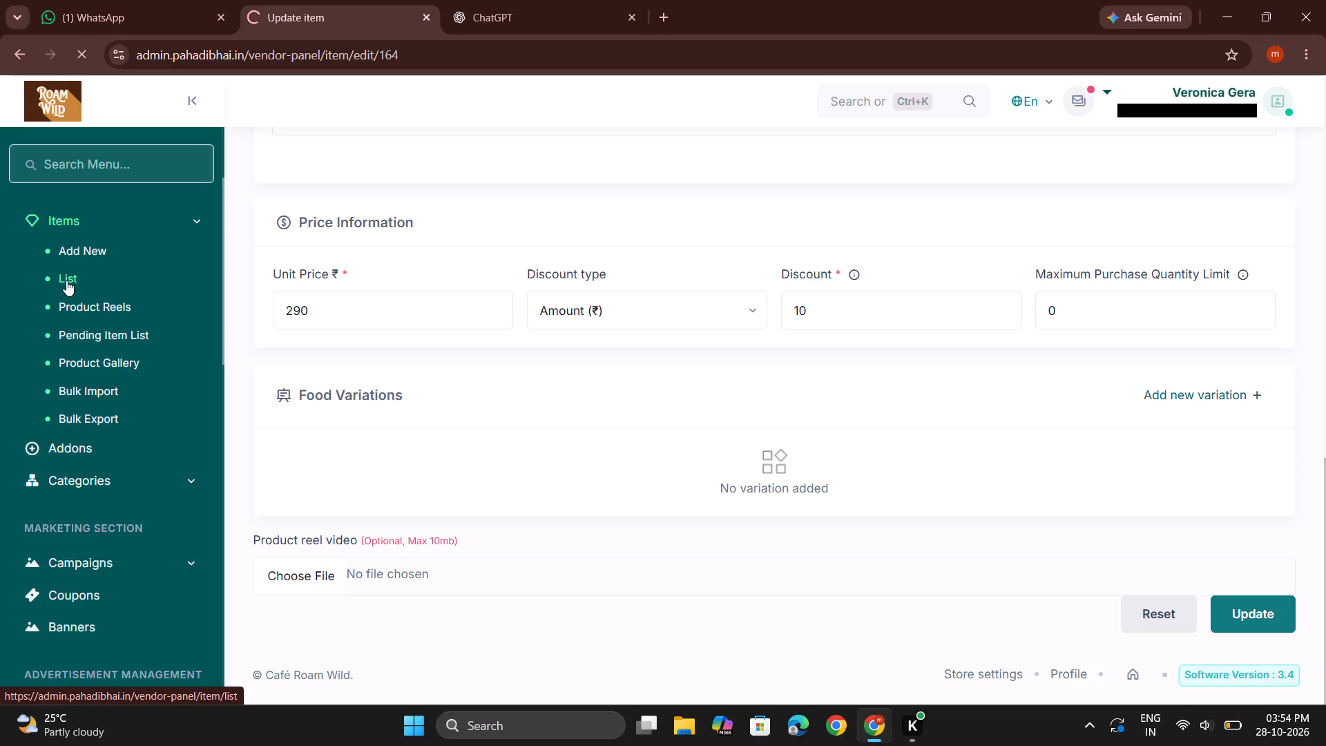
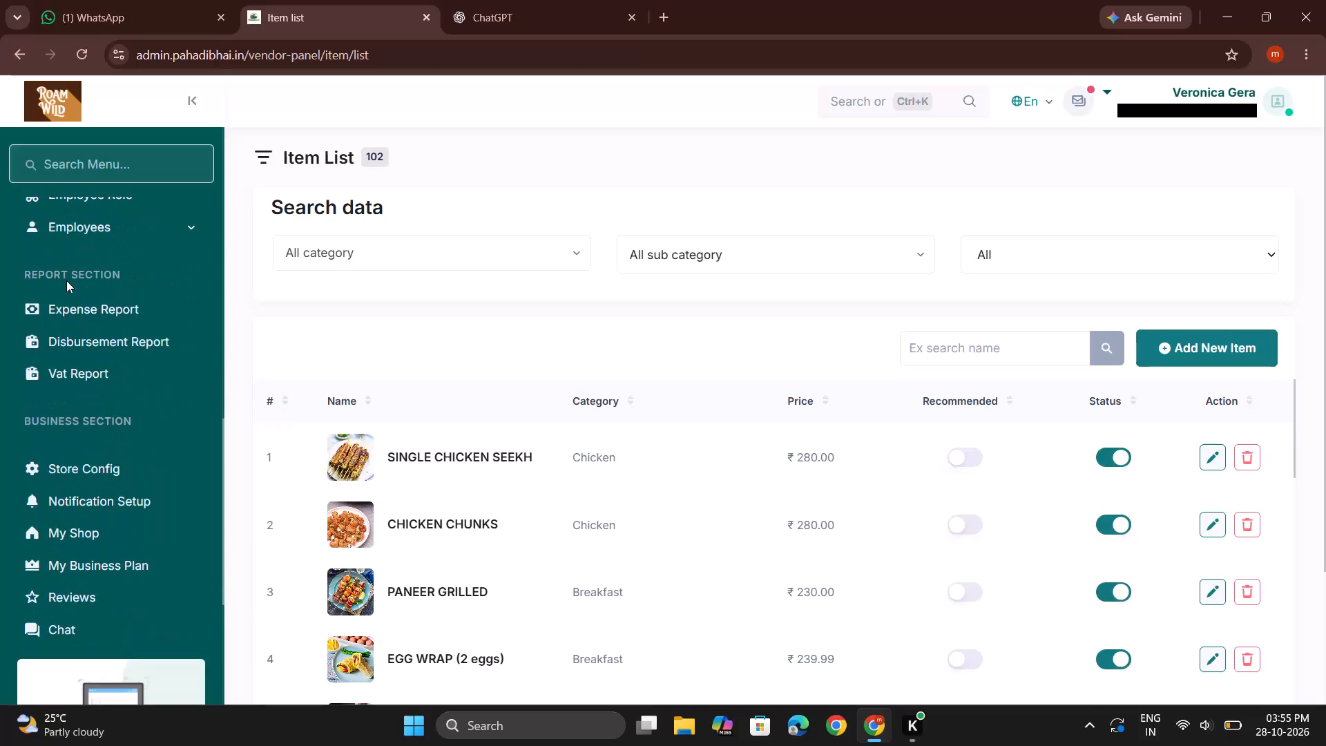
Open Veg Fried Rice for editing from page 3 of the full item list.
scroll(160, 411, up, 11)
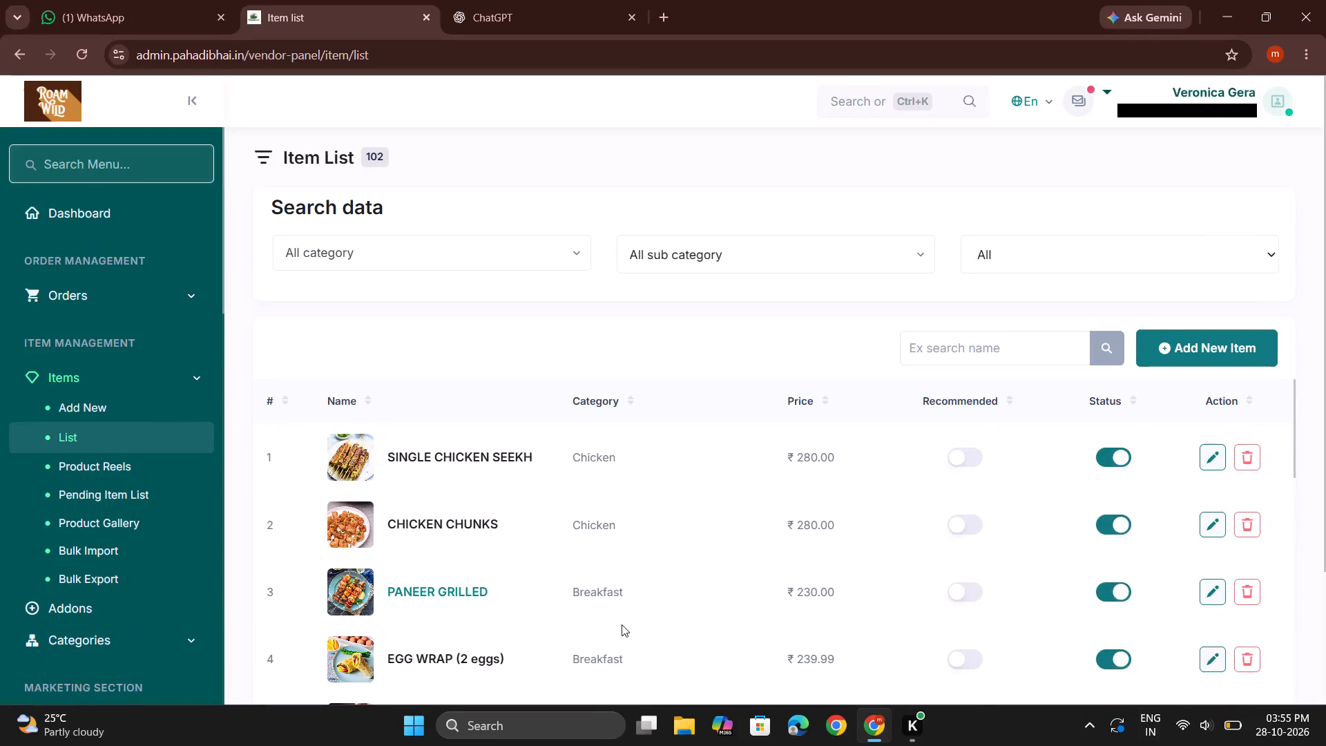
scroll(622, 624, down, 17)
scroll(622, 624, down, 11)
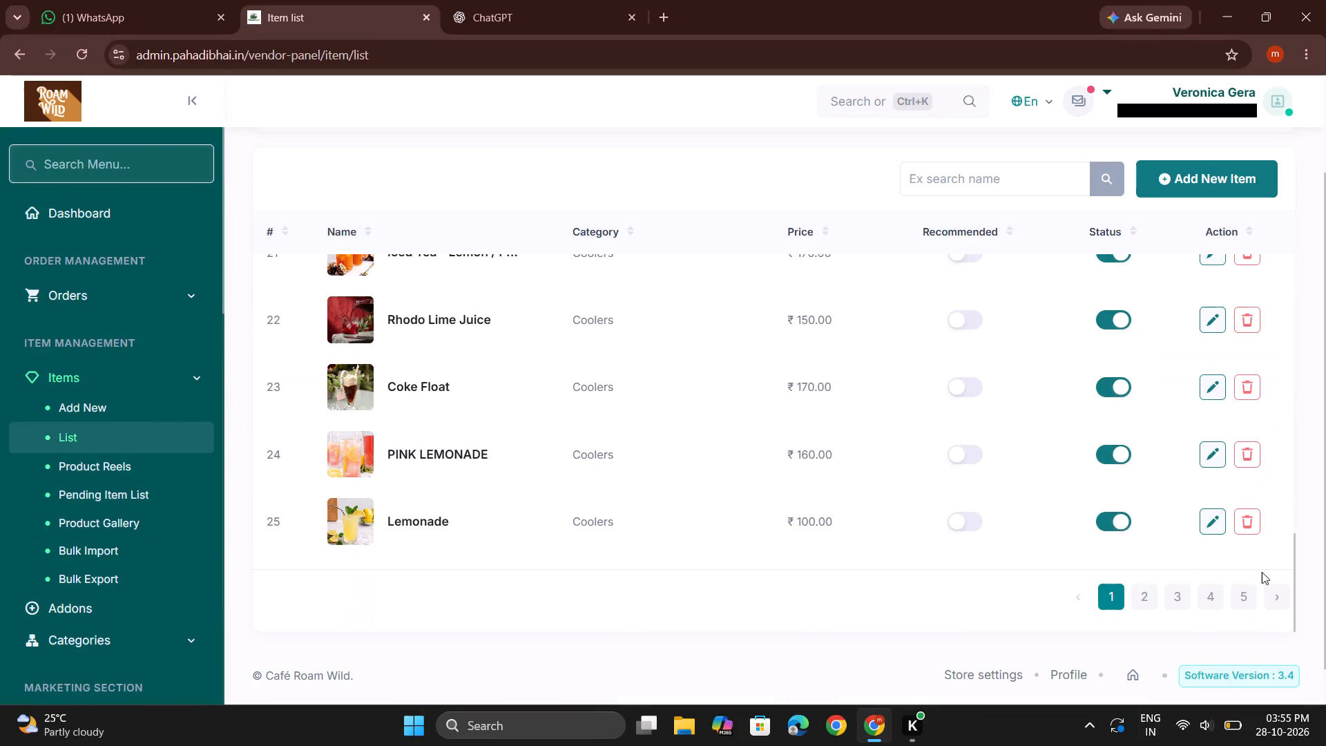
click(1187, 595)
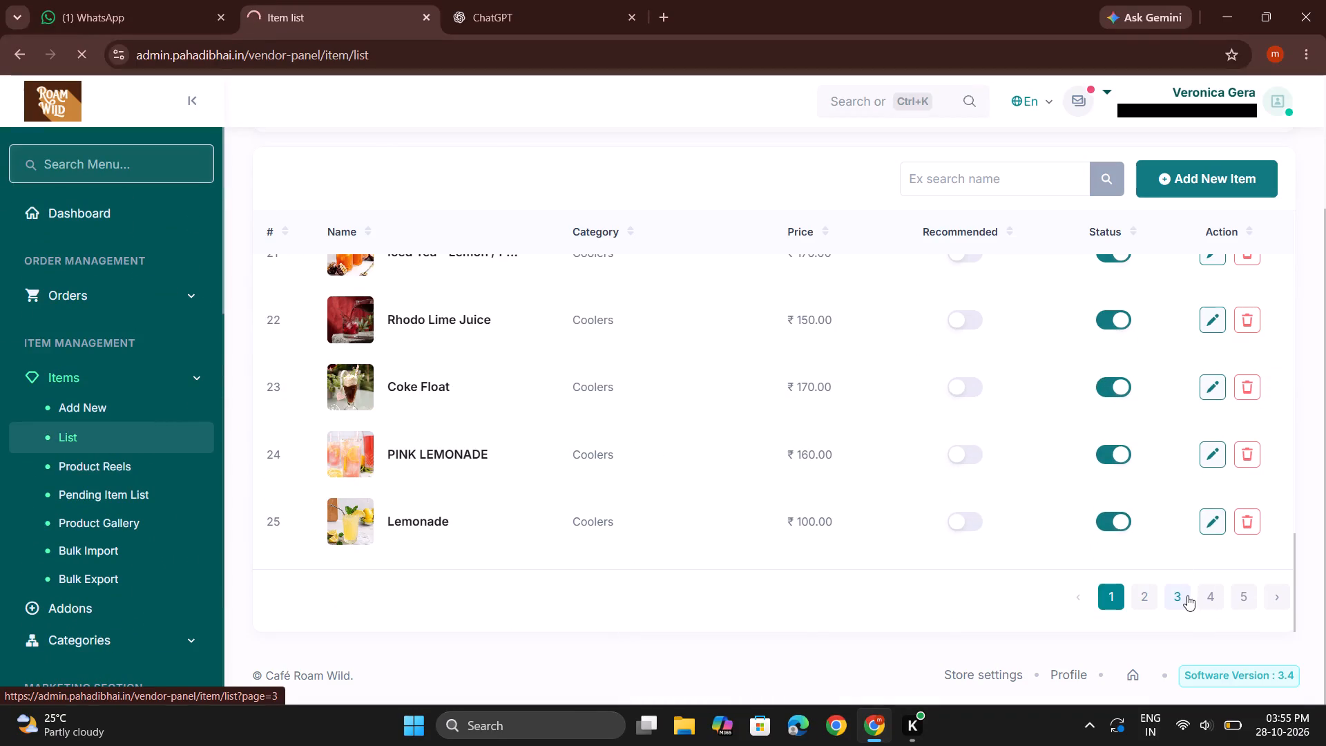
scroll(649, 640, down, 5)
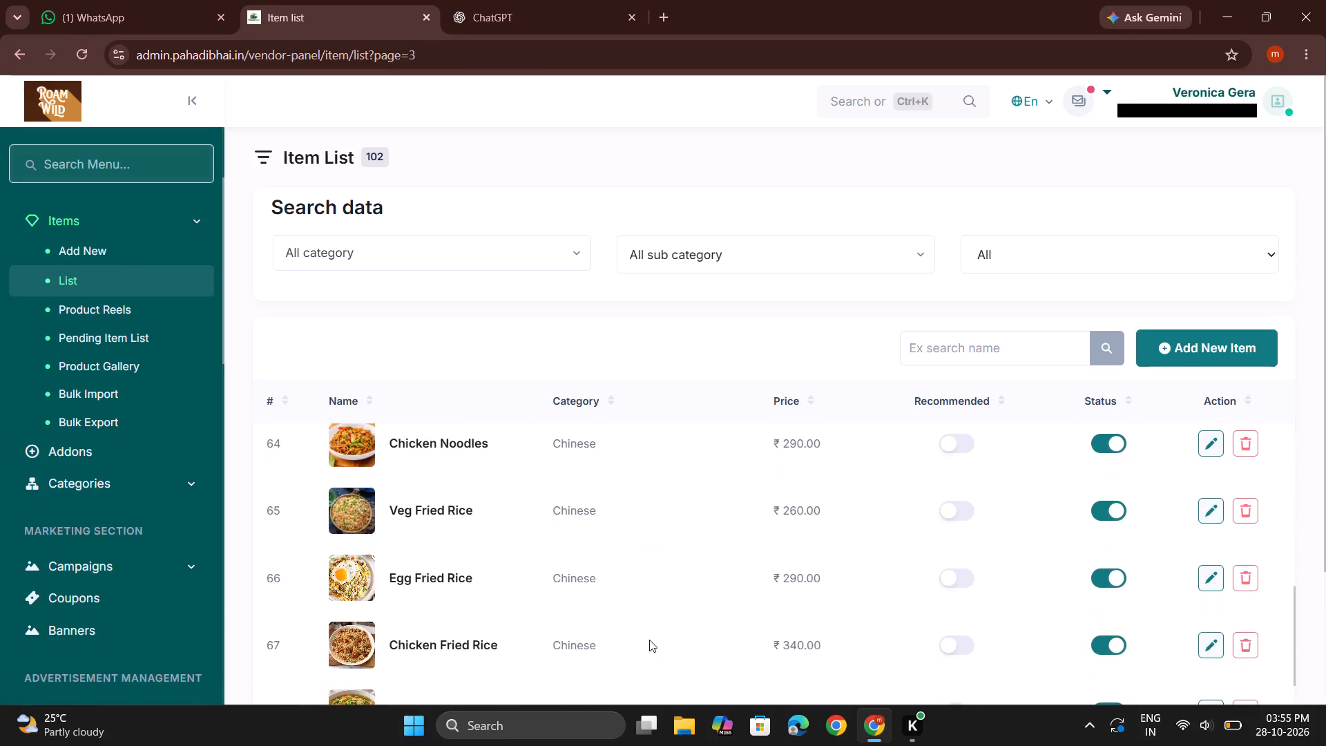
scroll(649, 640, down, 1)
click(1211, 512)
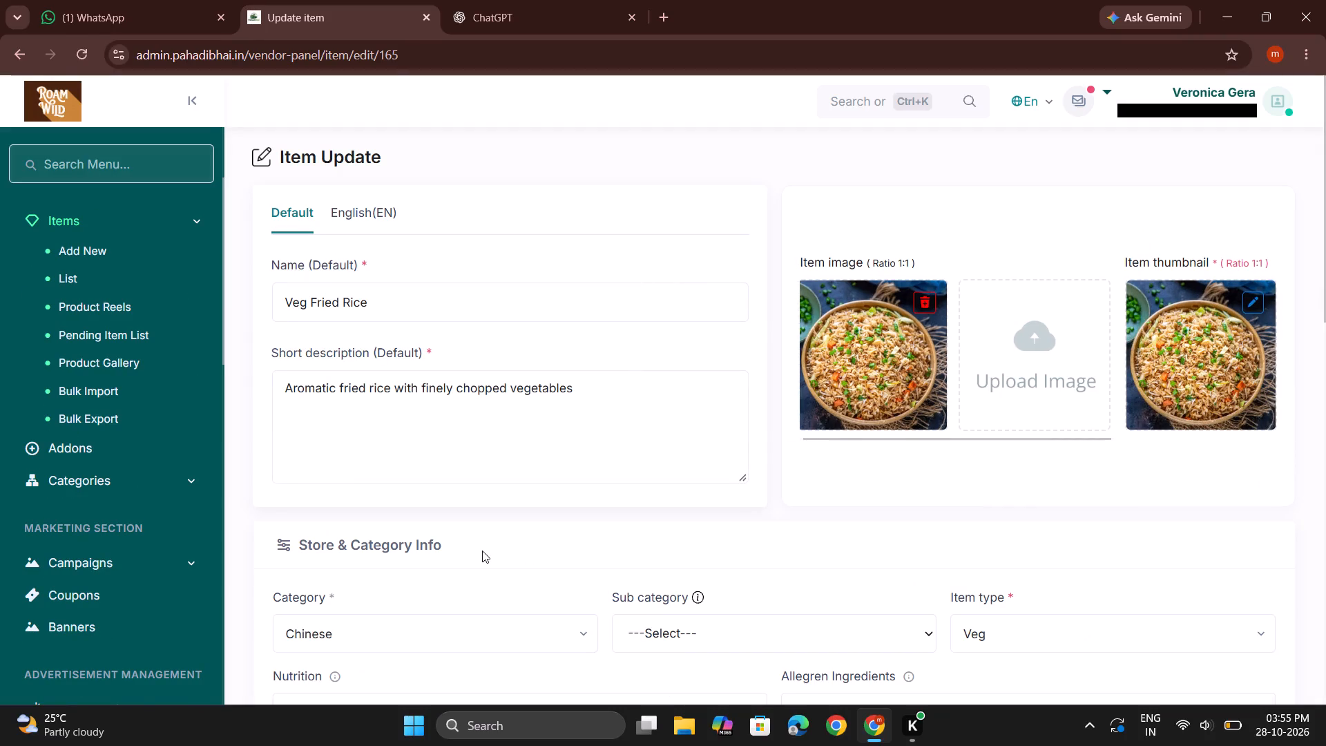
Set the unit price of Veg Fried Rice to ₹270 in the price information and submit the item update.
scroll(426, 544, down, 2)
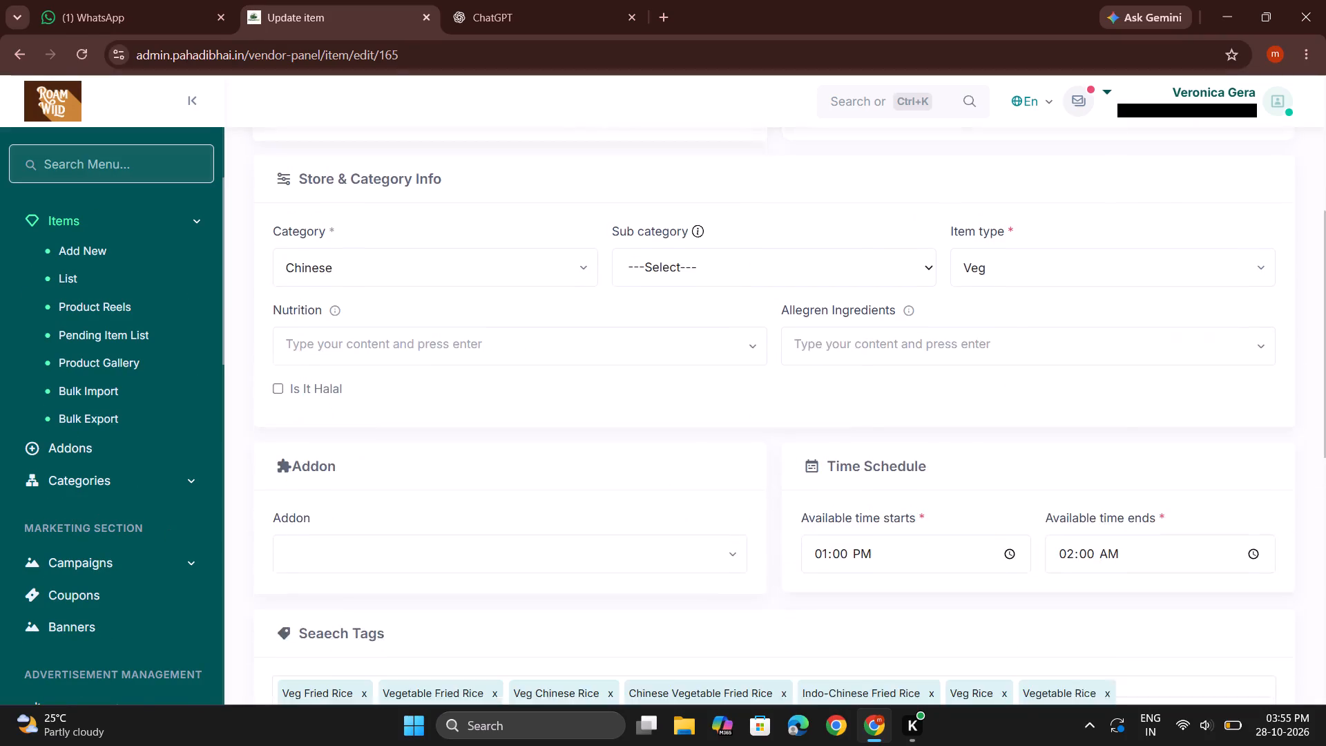
scroll(426, 544, down, 4)
click(304, 519)
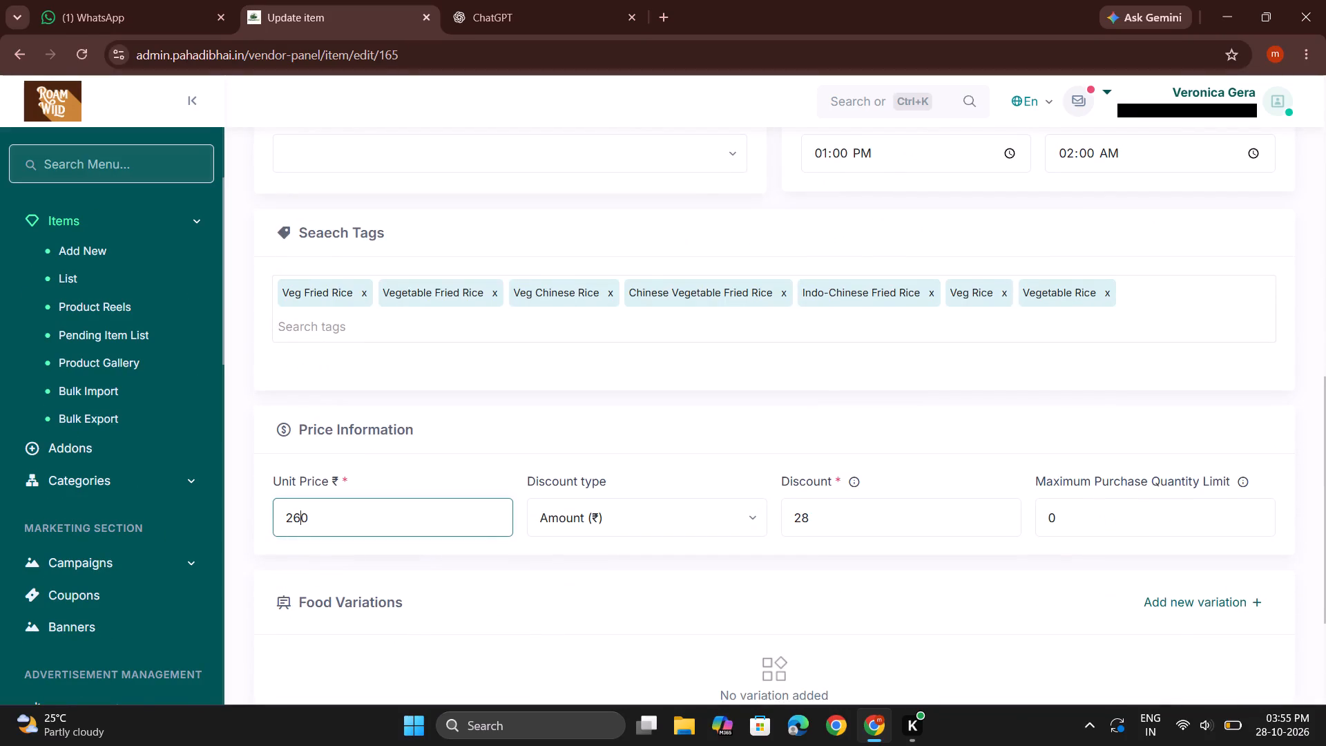
key(BackSpace)
key(7)
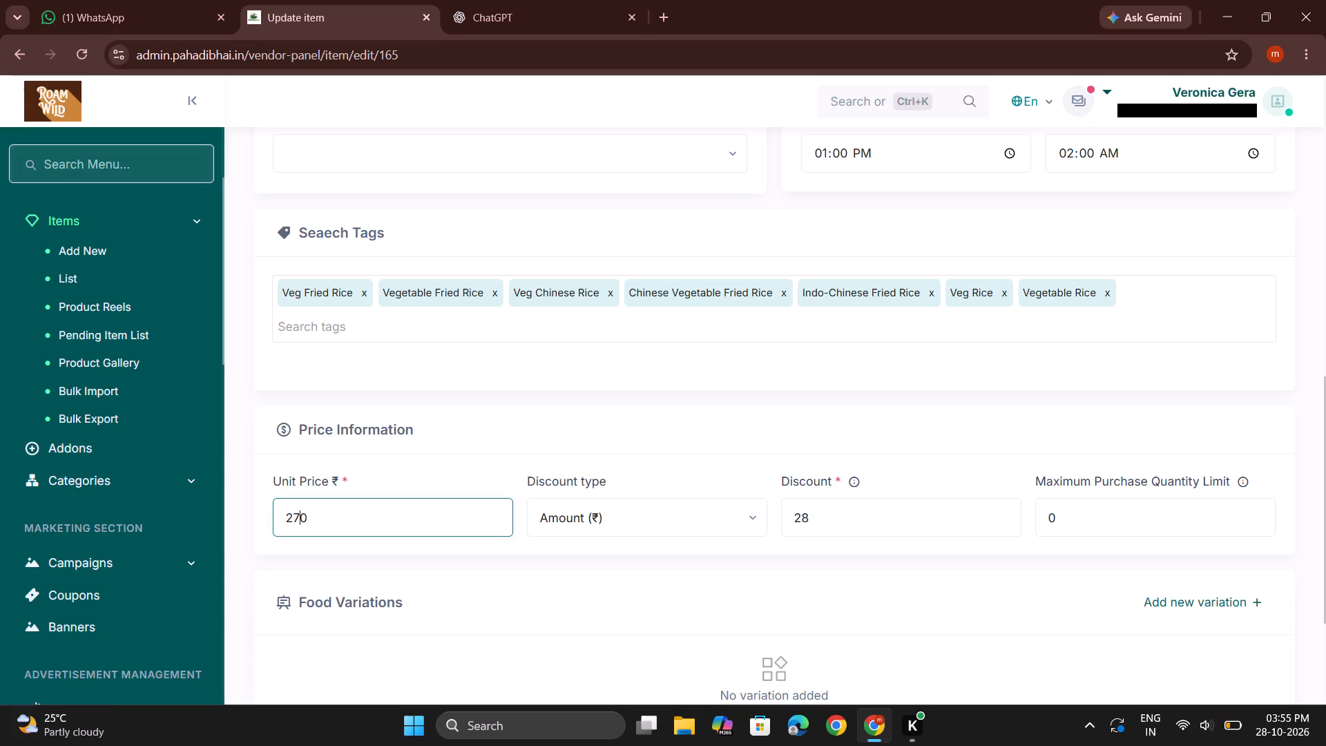
scroll(802, 576, down, 8)
click(1272, 613)
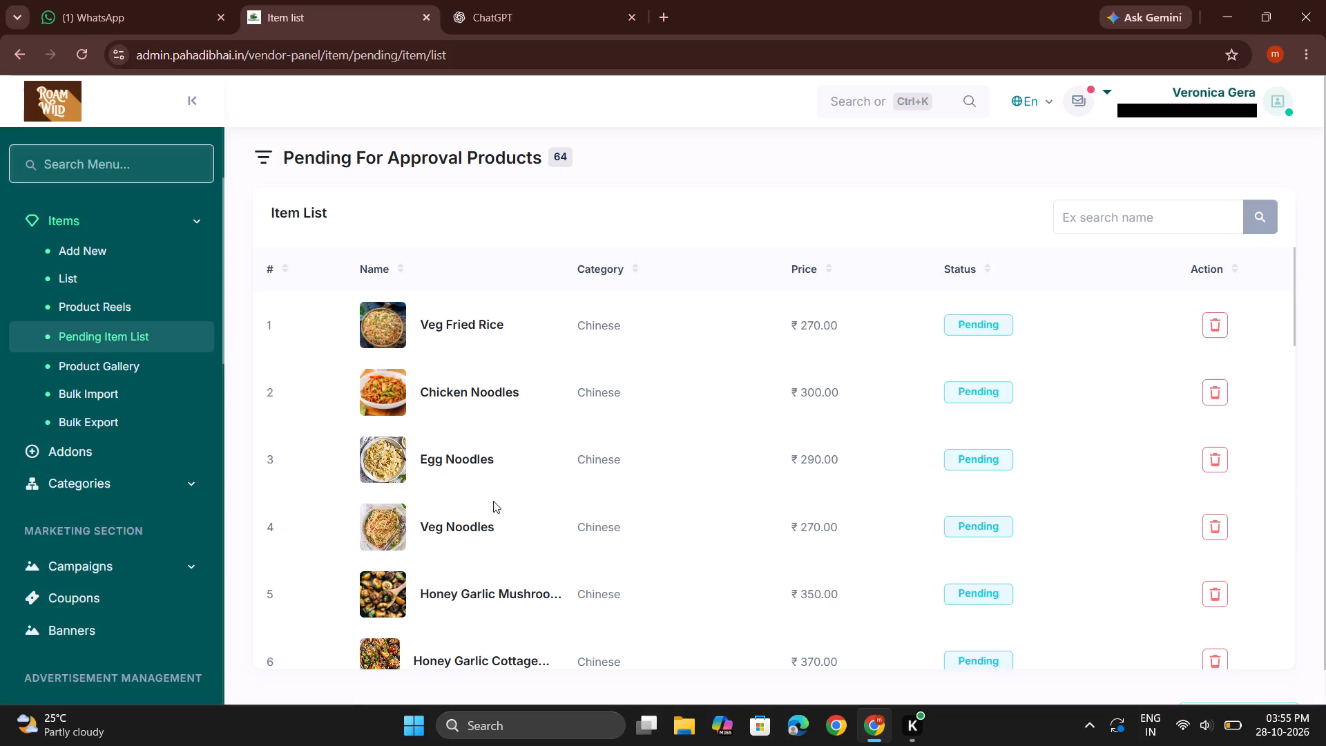
Look through the first page of products pending approval, checking the items and their submitted prices.
scroll(494, 577, down, 5)
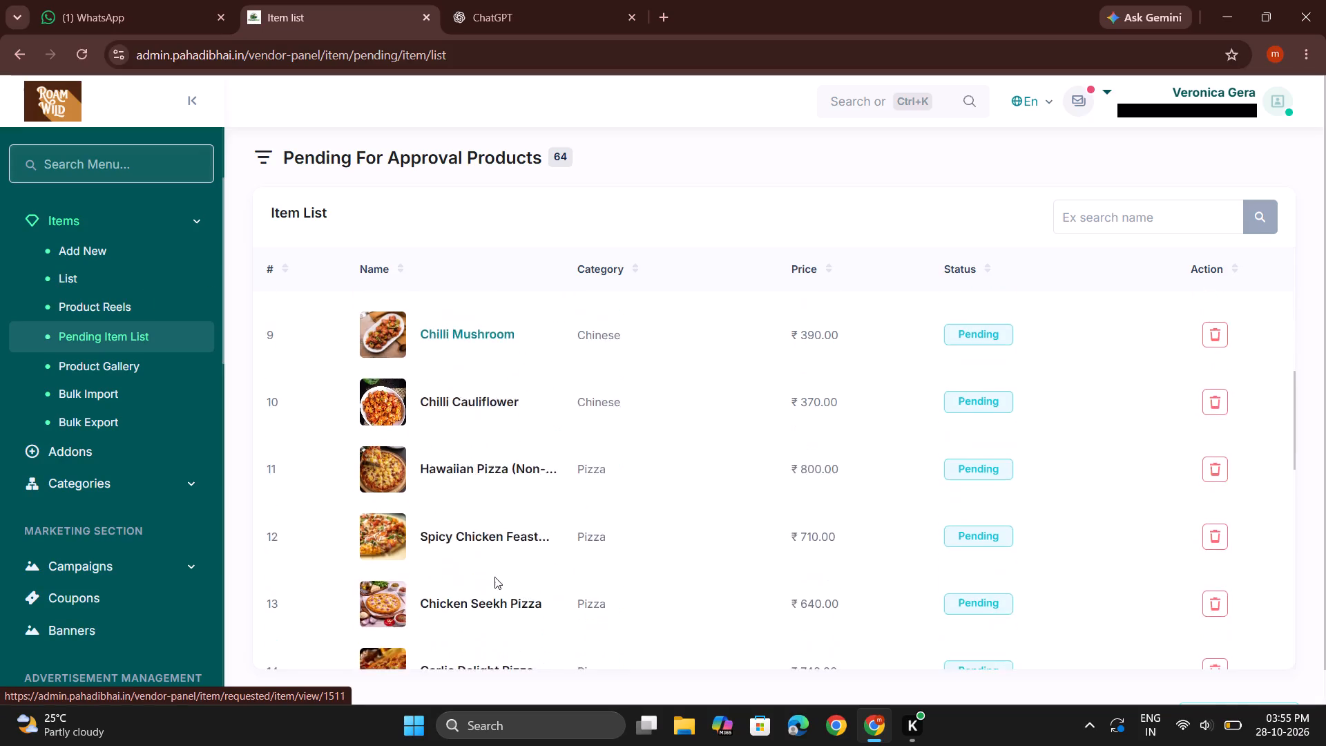
scroll(494, 577, down, 5)
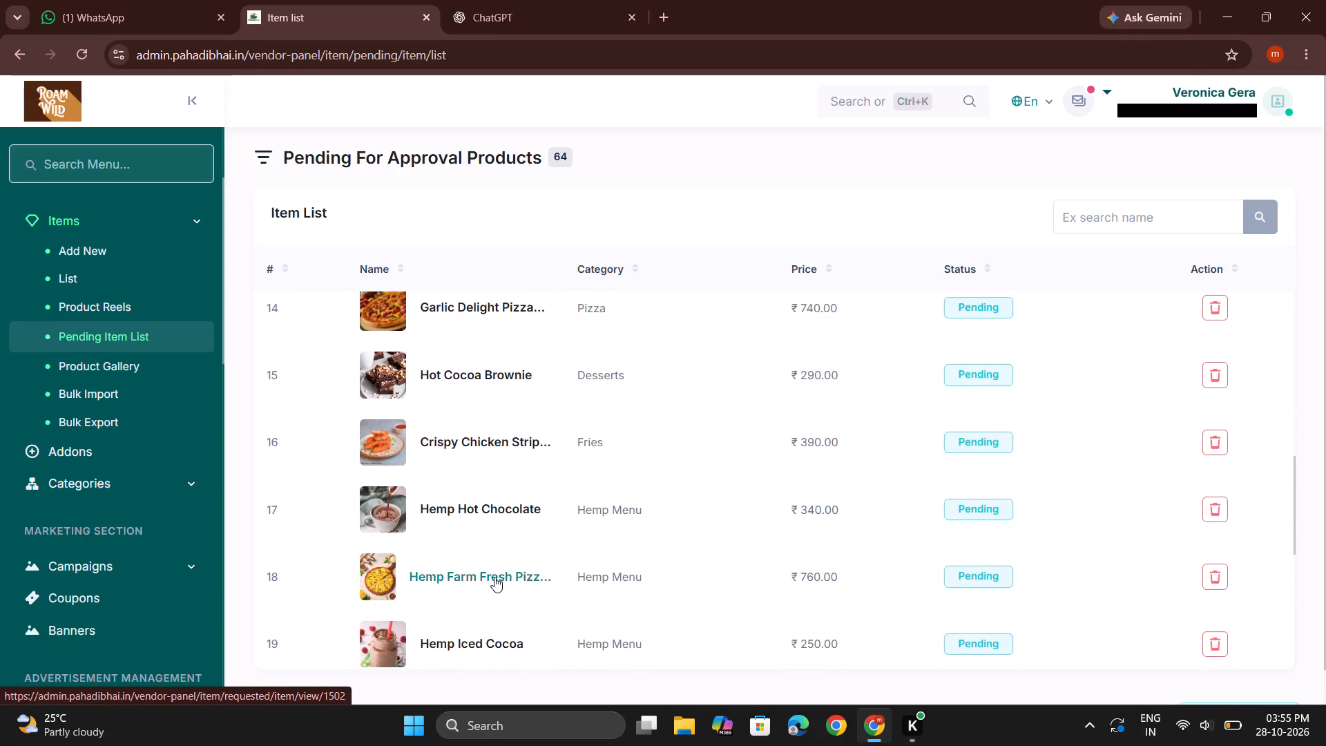
scroll(536, 495, down, 2)
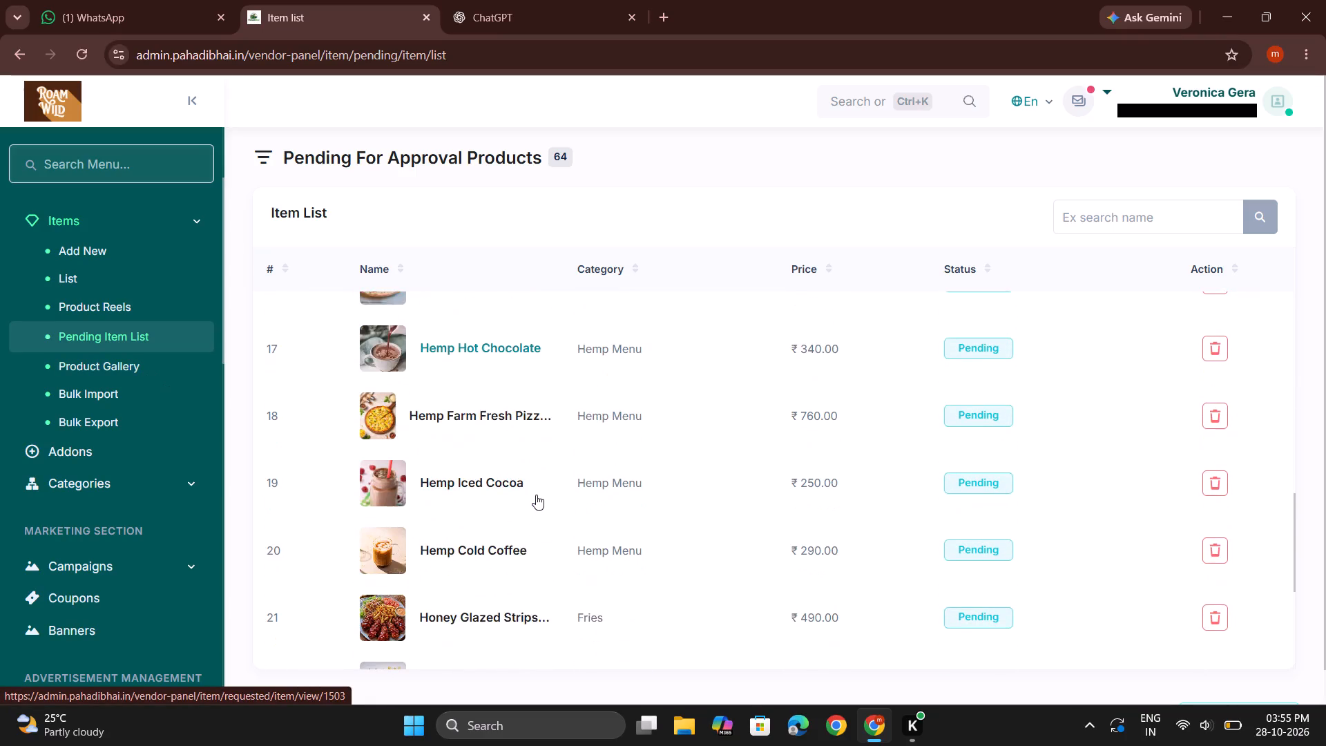
scroll(536, 495, down, 4)
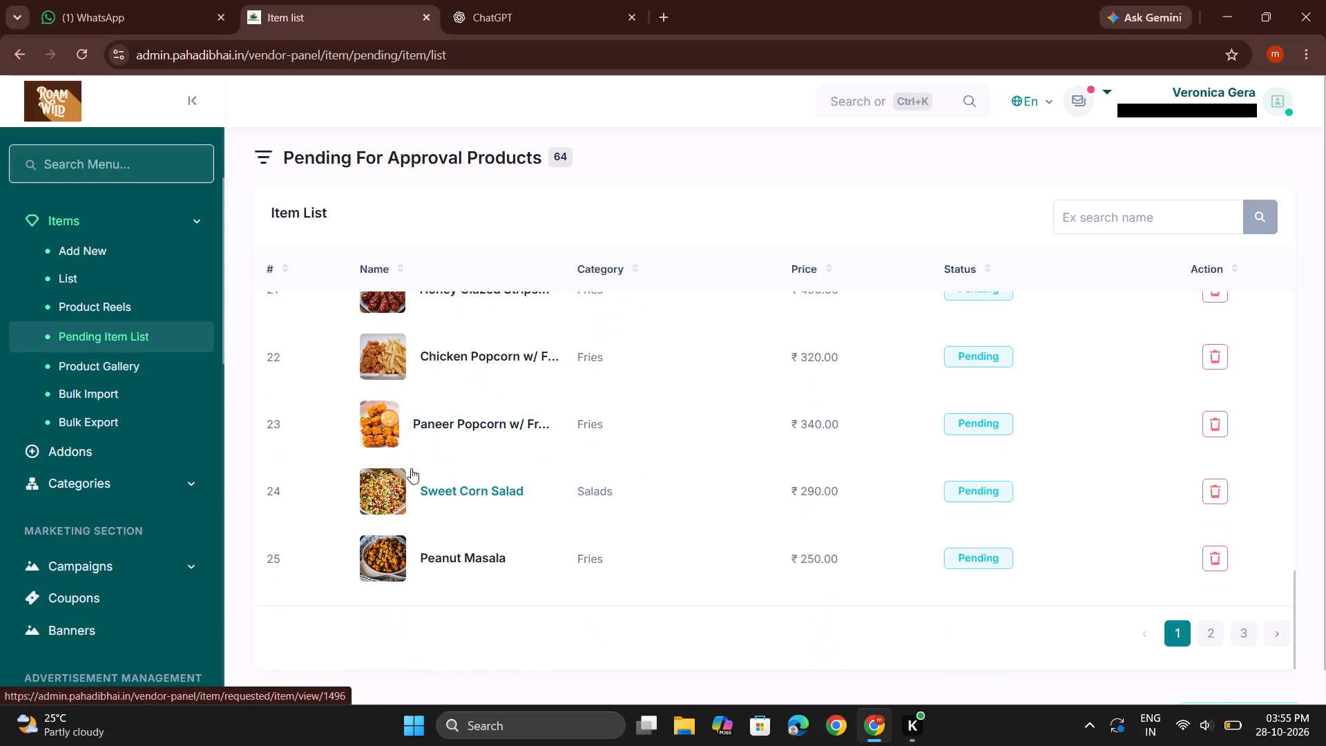
Return to the full item list and open Egg Fried Rice for editing from page 3.
click(88, 274)
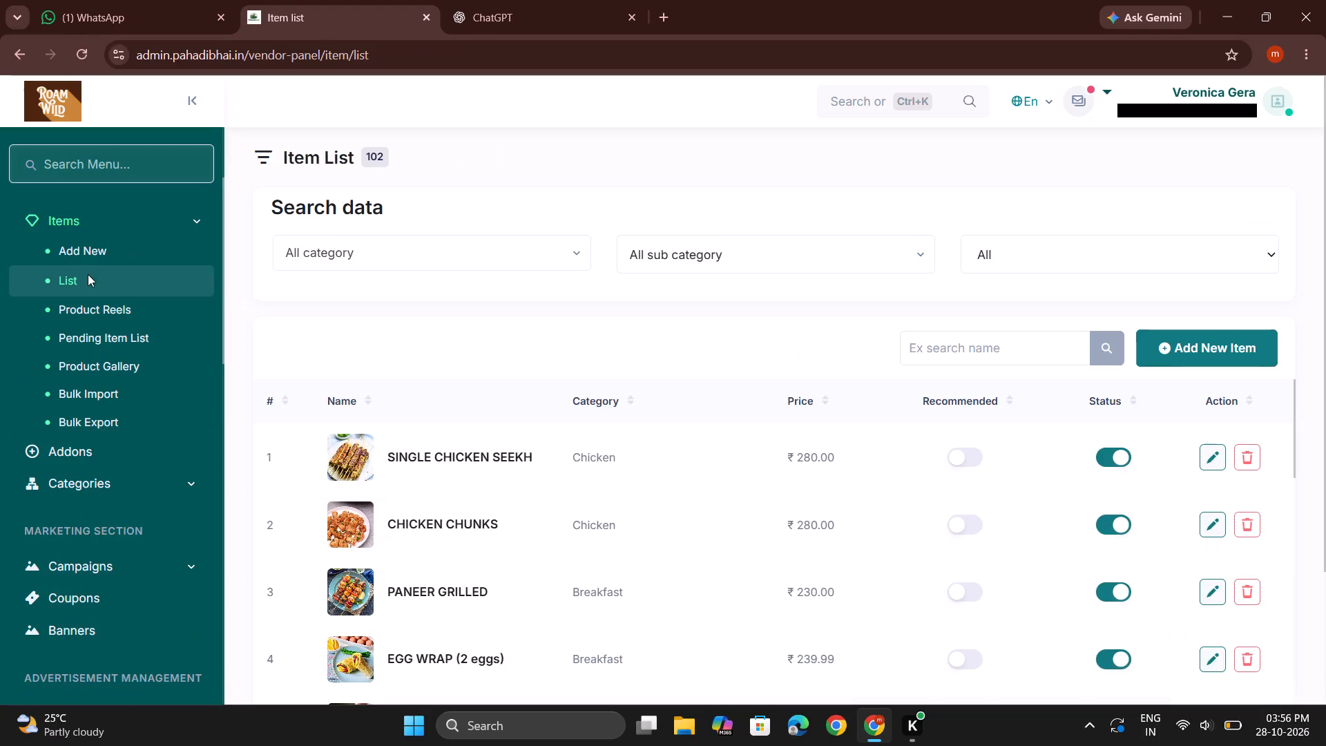
scroll(495, 365, down, 12)
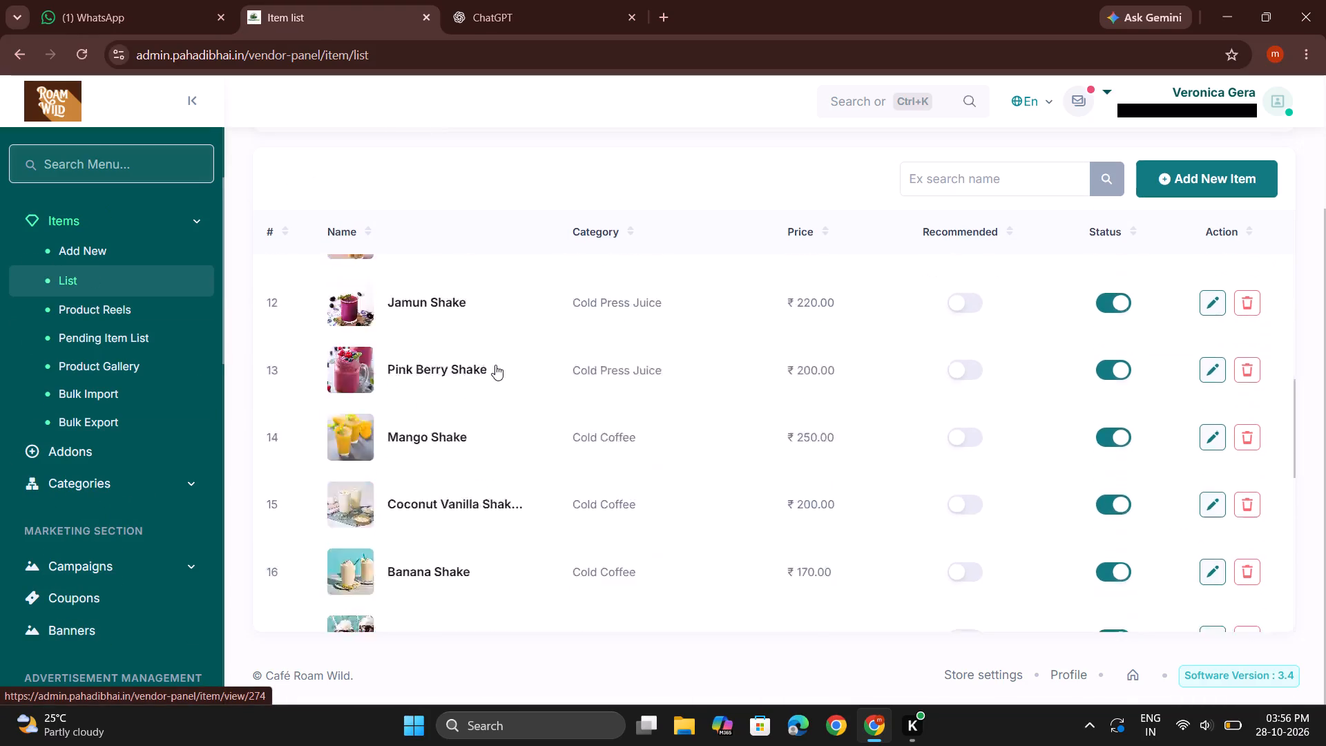
scroll(831, 554, down, 13)
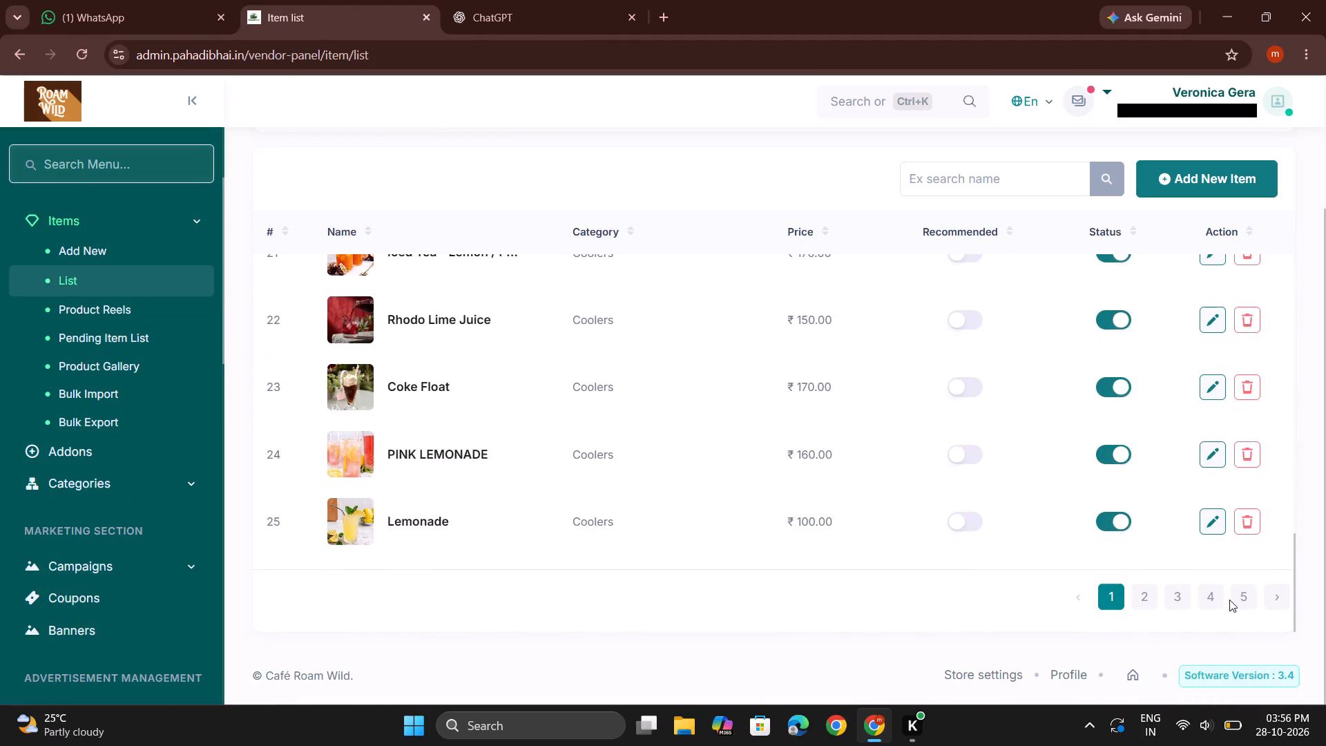
click(1174, 601)
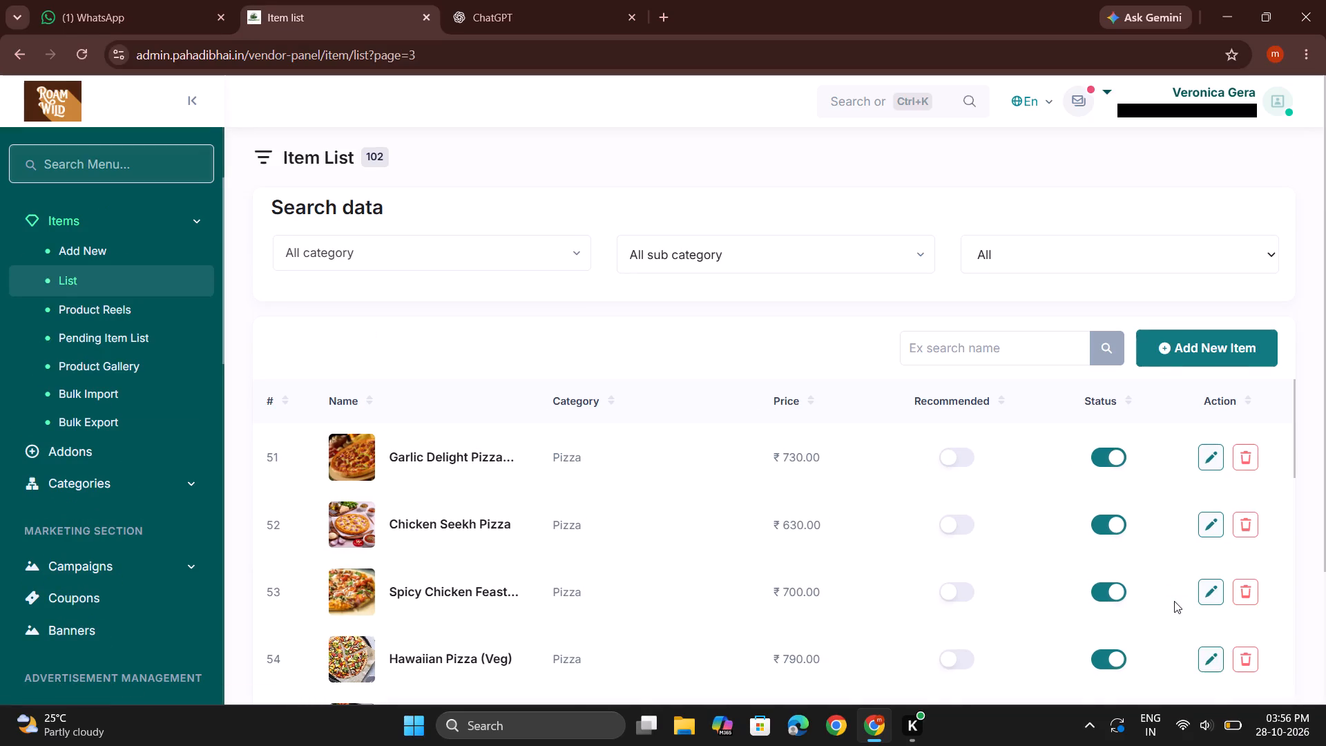
scroll(1174, 601, down, 14)
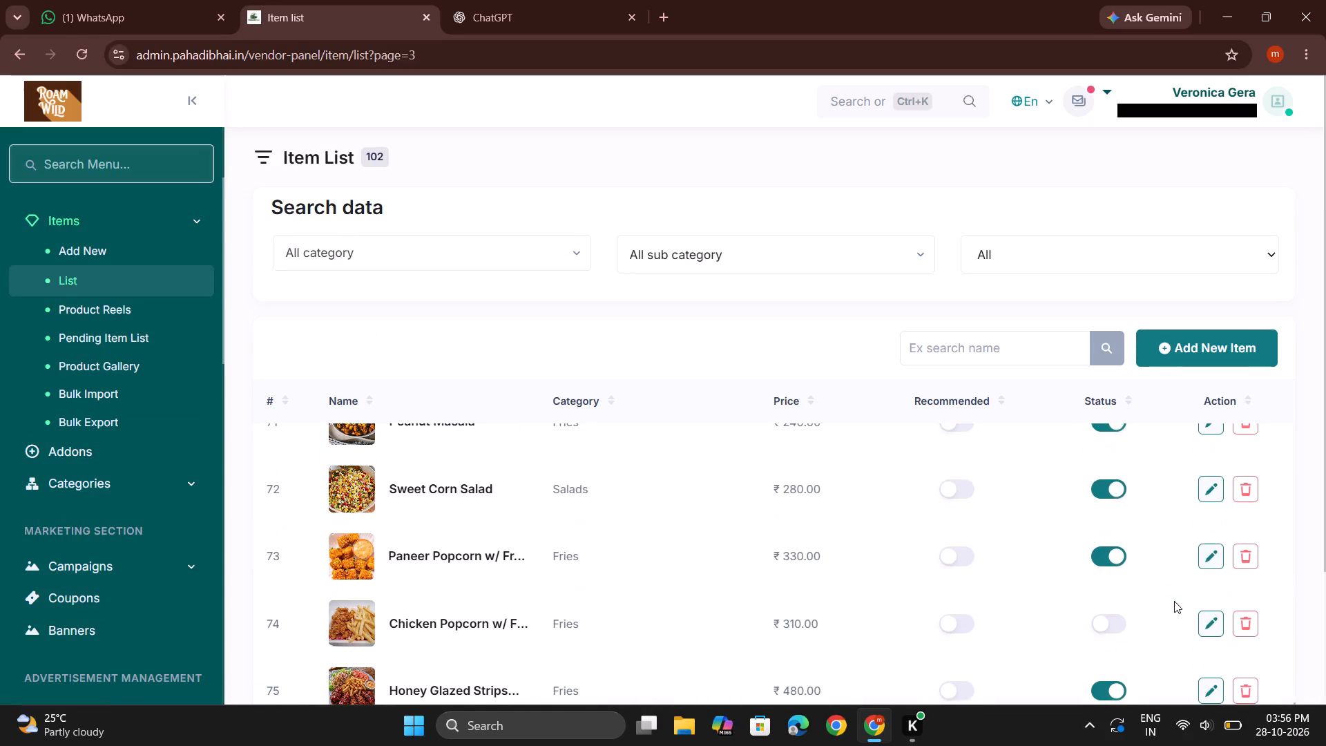
scroll(768, 633, down, 5)
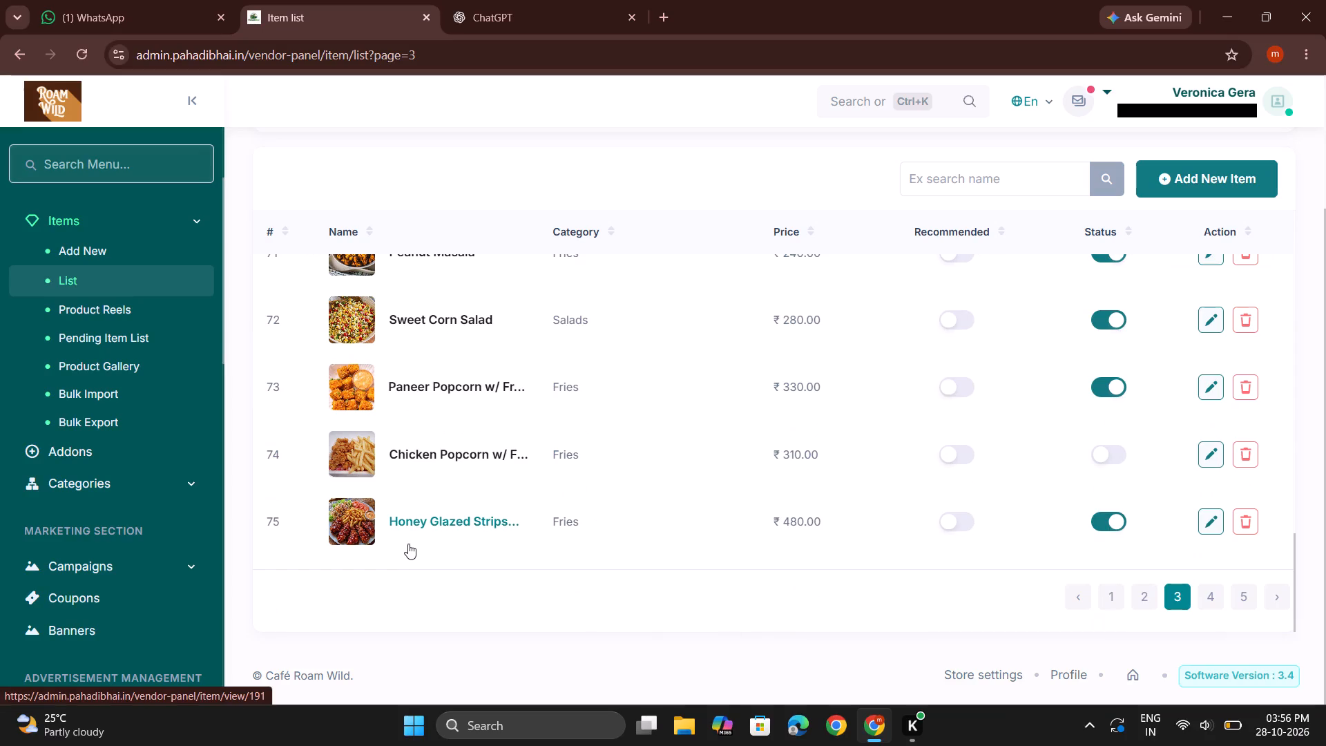
scroll(895, 544, up, 1)
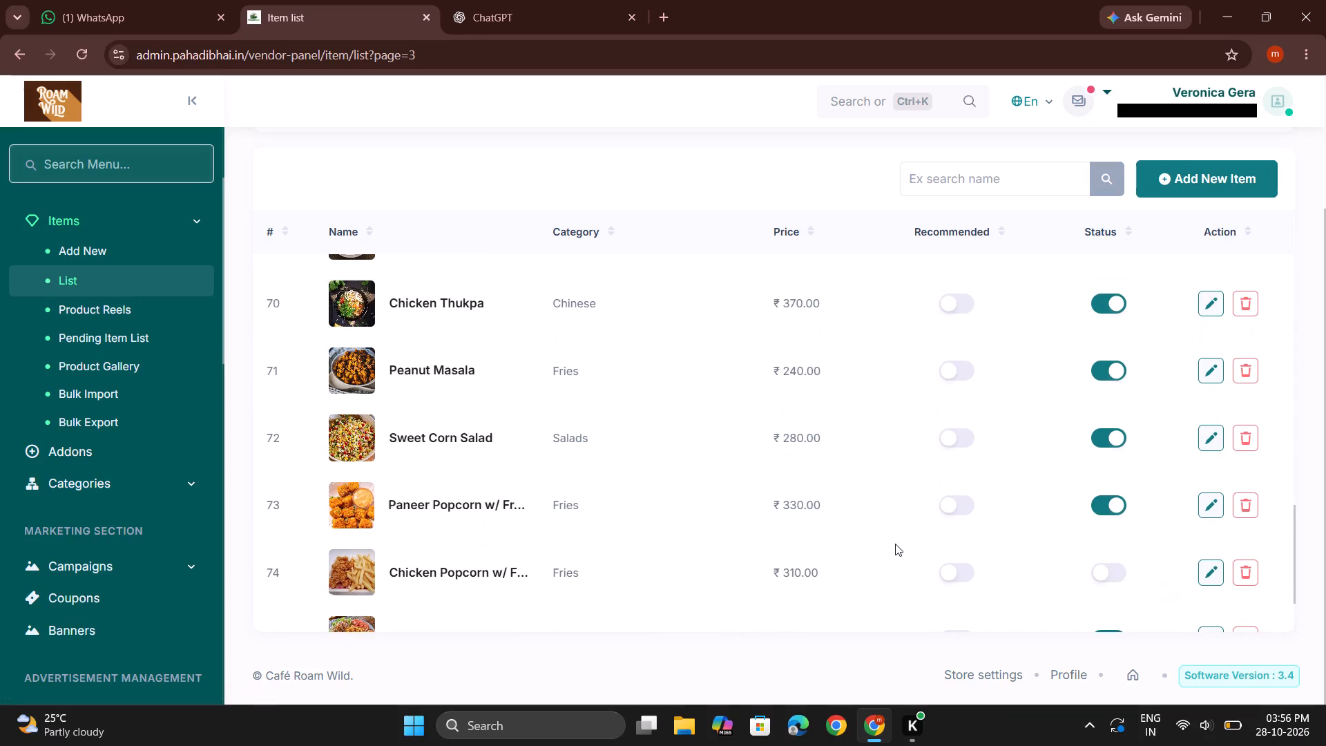
scroll(895, 544, up, 1)
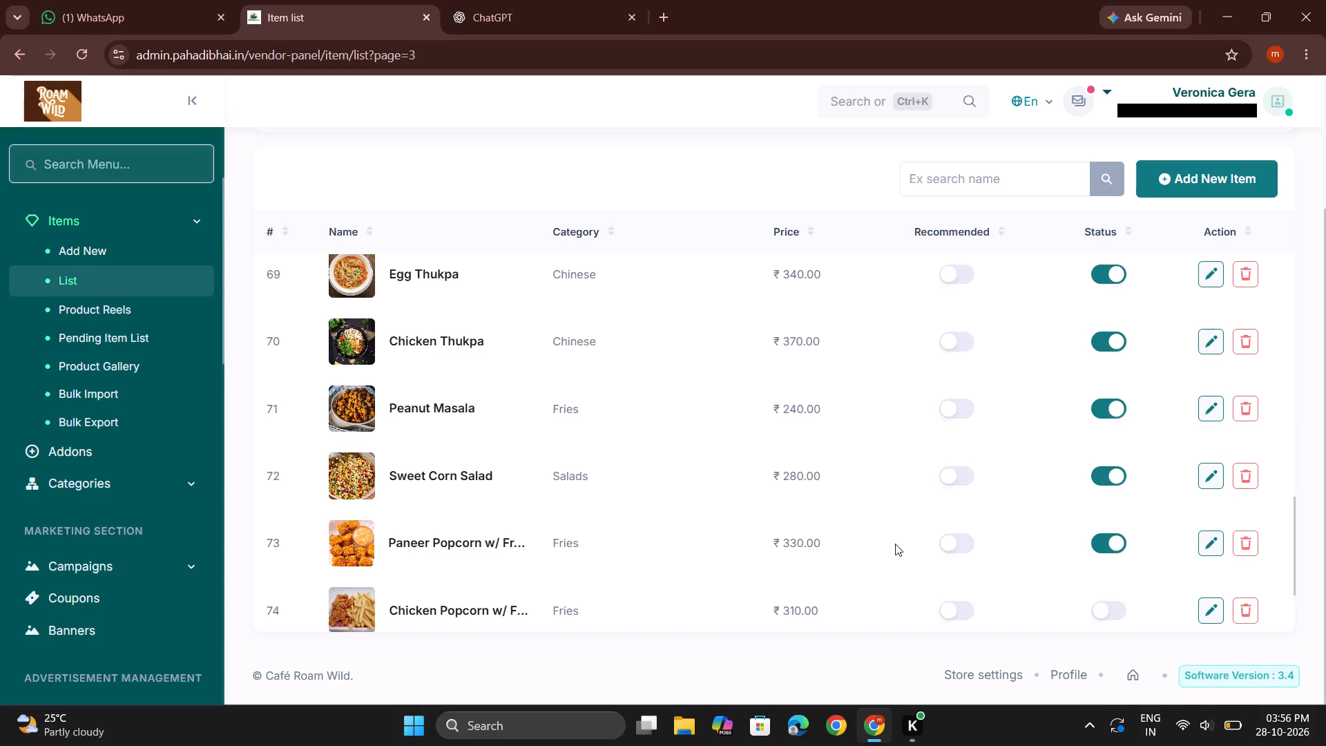
scroll(613, 515, down, 4)
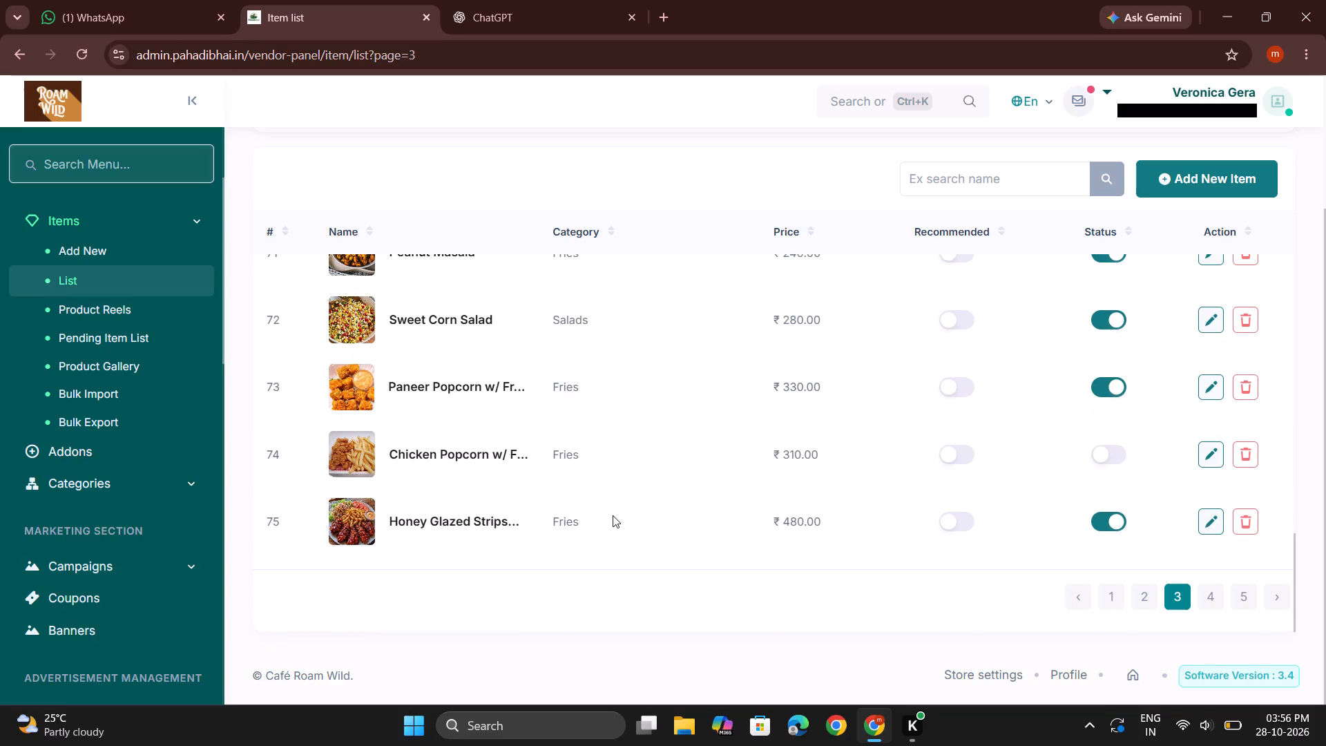
scroll(554, 457, up, 5)
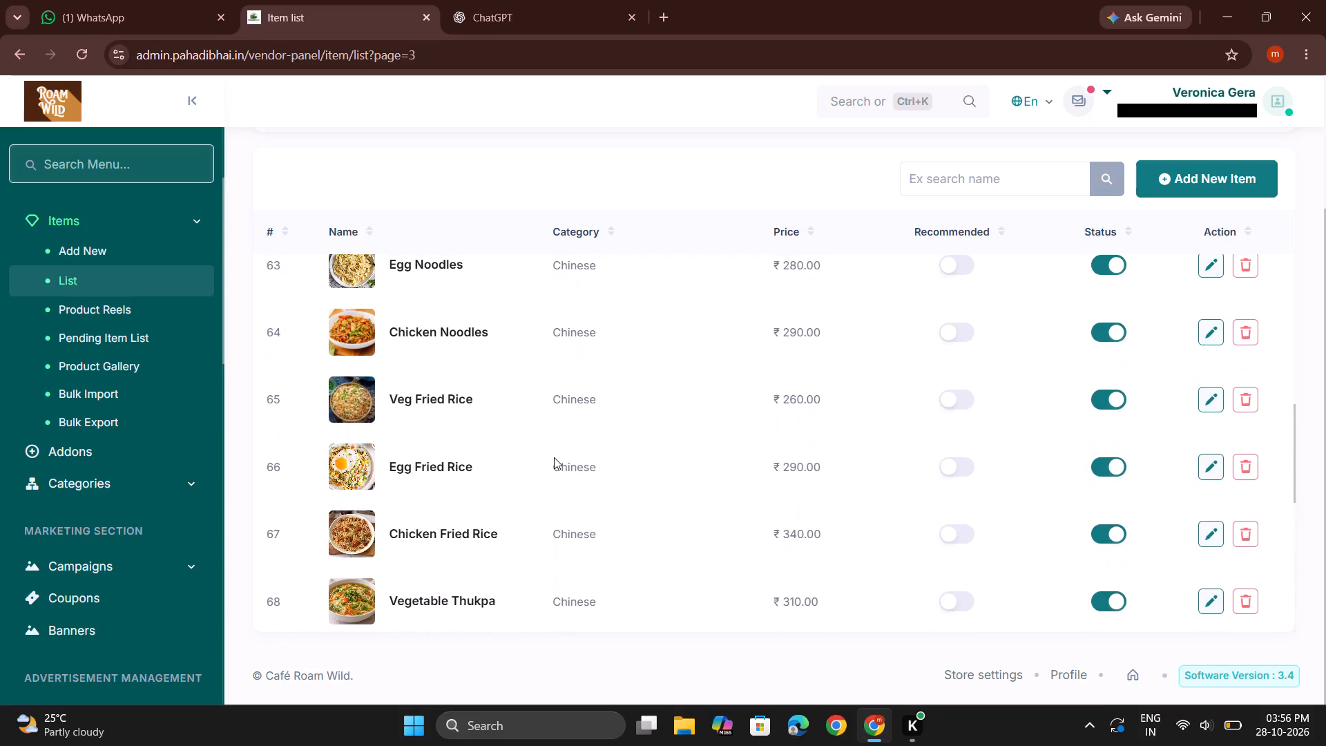
click(1217, 473)
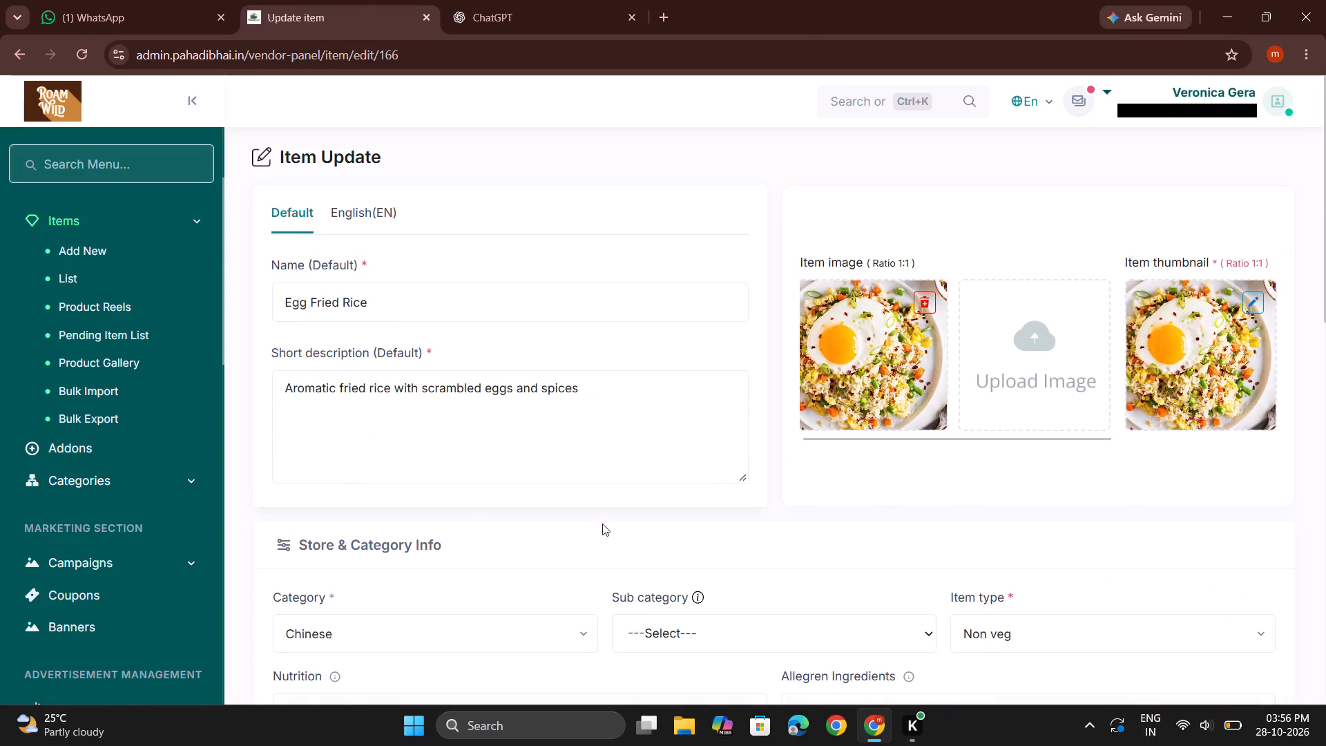
Set the unit price of Egg Fried Rice to ₹300 in the price information and submit the item update.
scroll(405, 471, down, 5)
scroll(351, 536, down, 2)
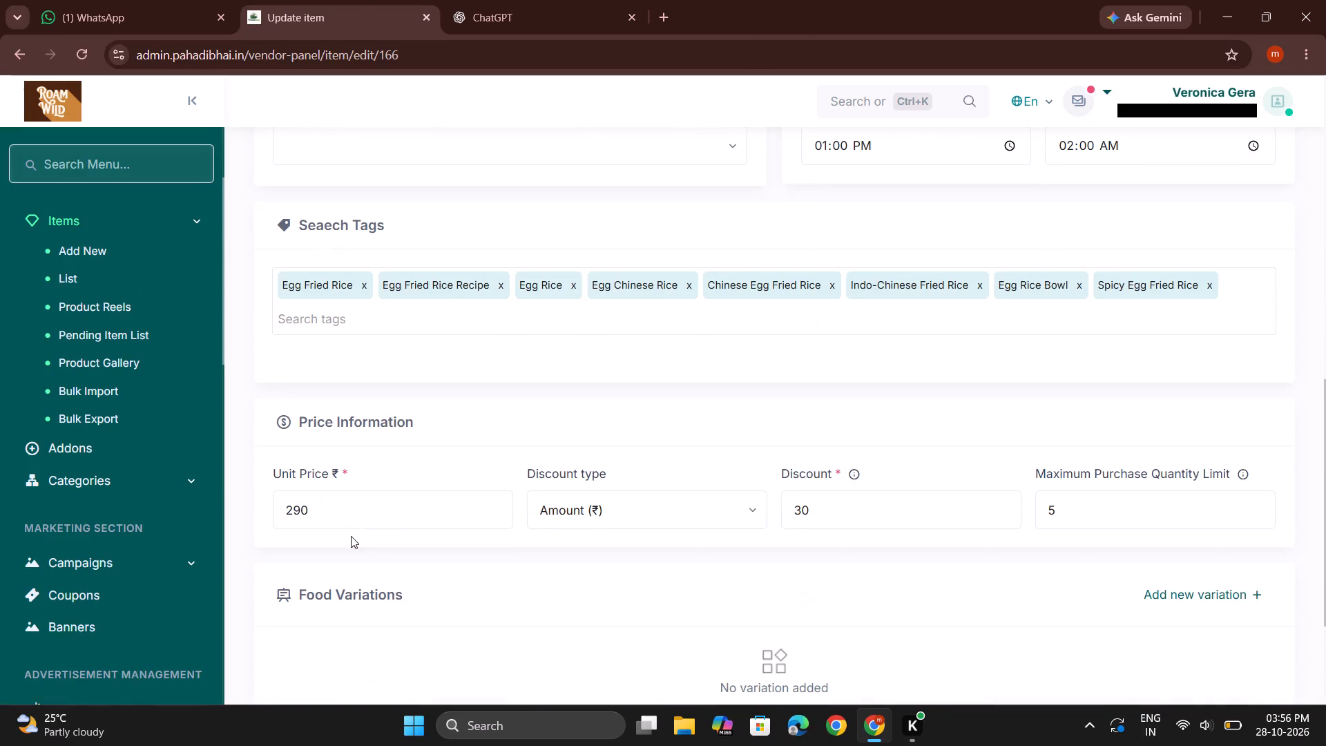
click(305, 518)
key(BackSpace)
key(BackSpace)
key(BackSpace)
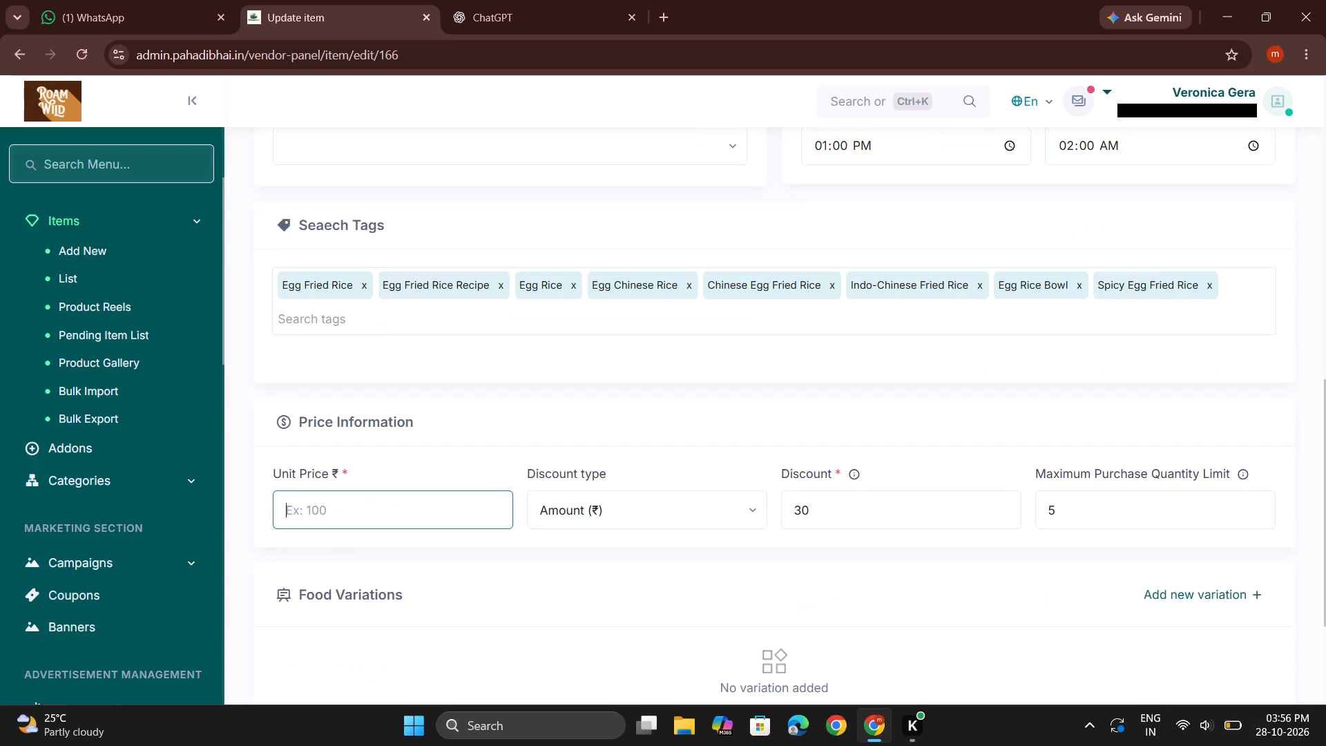
key(3)
text(00)
scroll(517, 646, down, 6)
click(1259, 624)
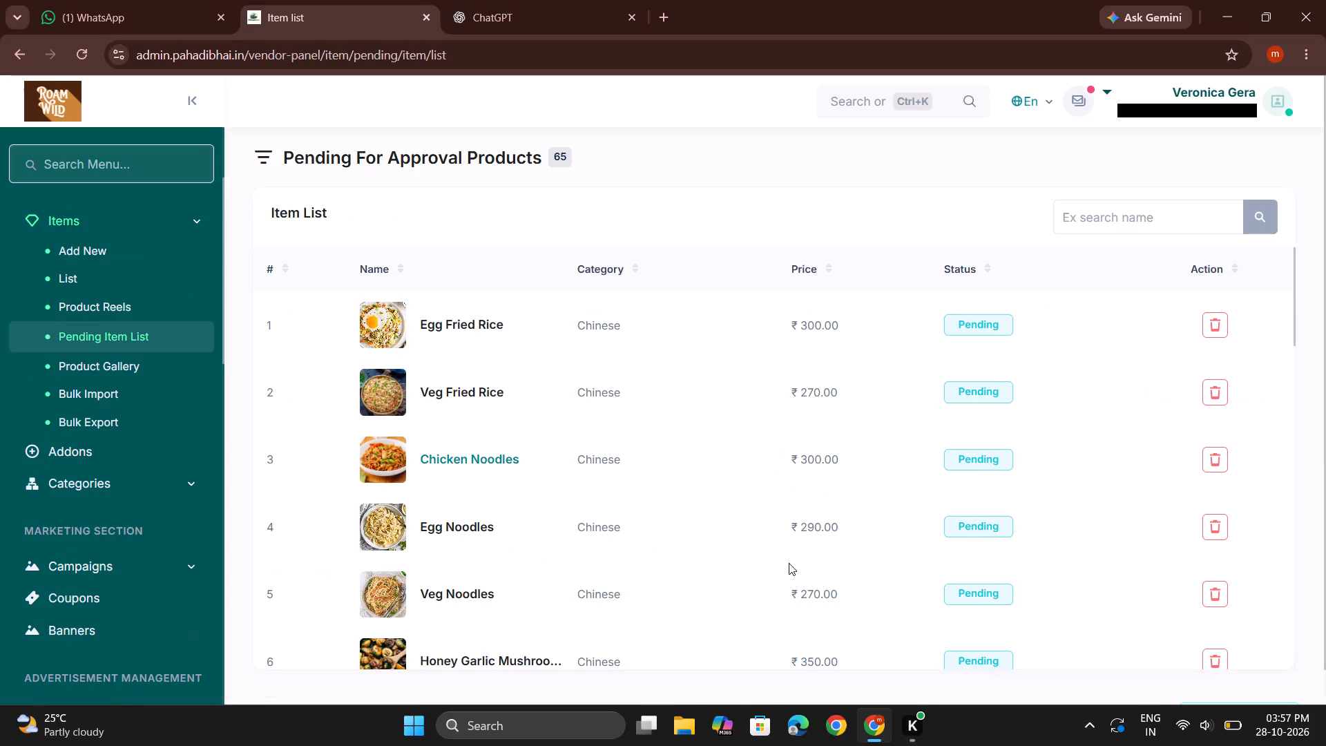
Return to the full item list and open Chicken Fried Rice for editing from page 3.
scroll(802, 557, down, 2)
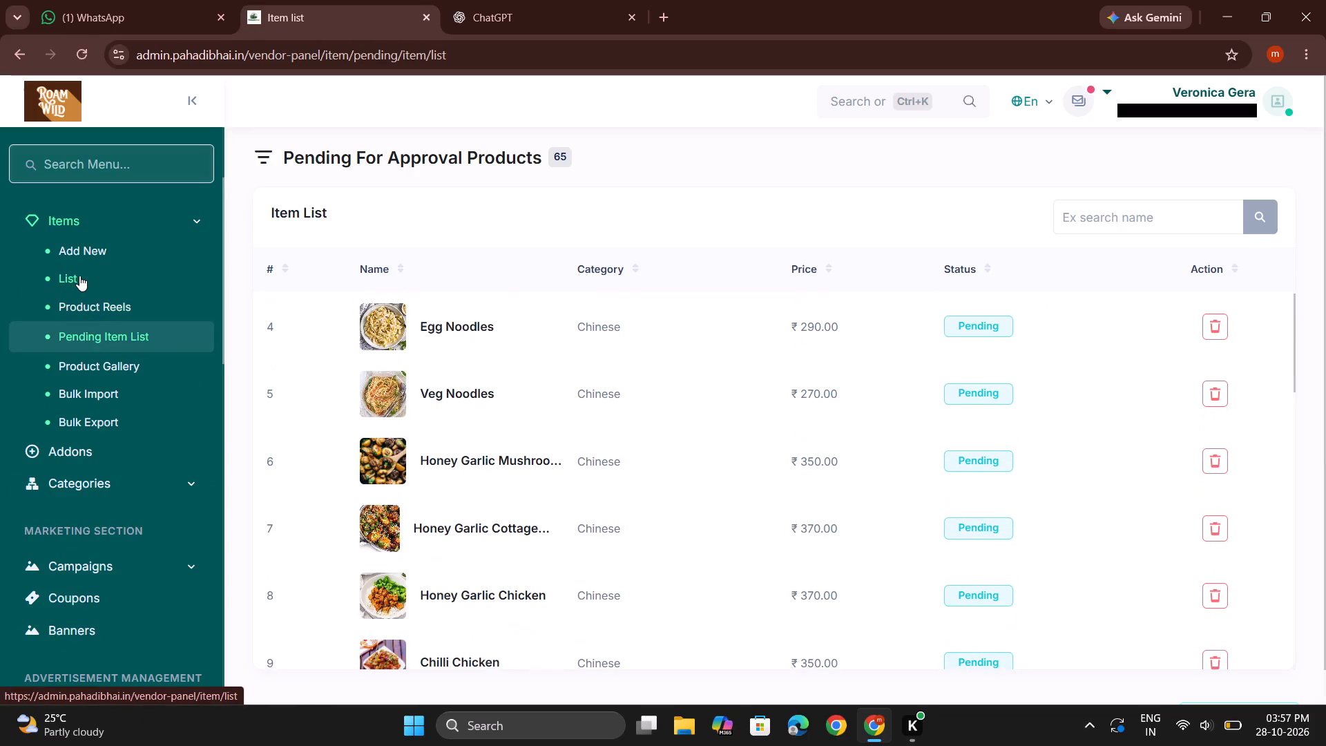
click(84, 275)
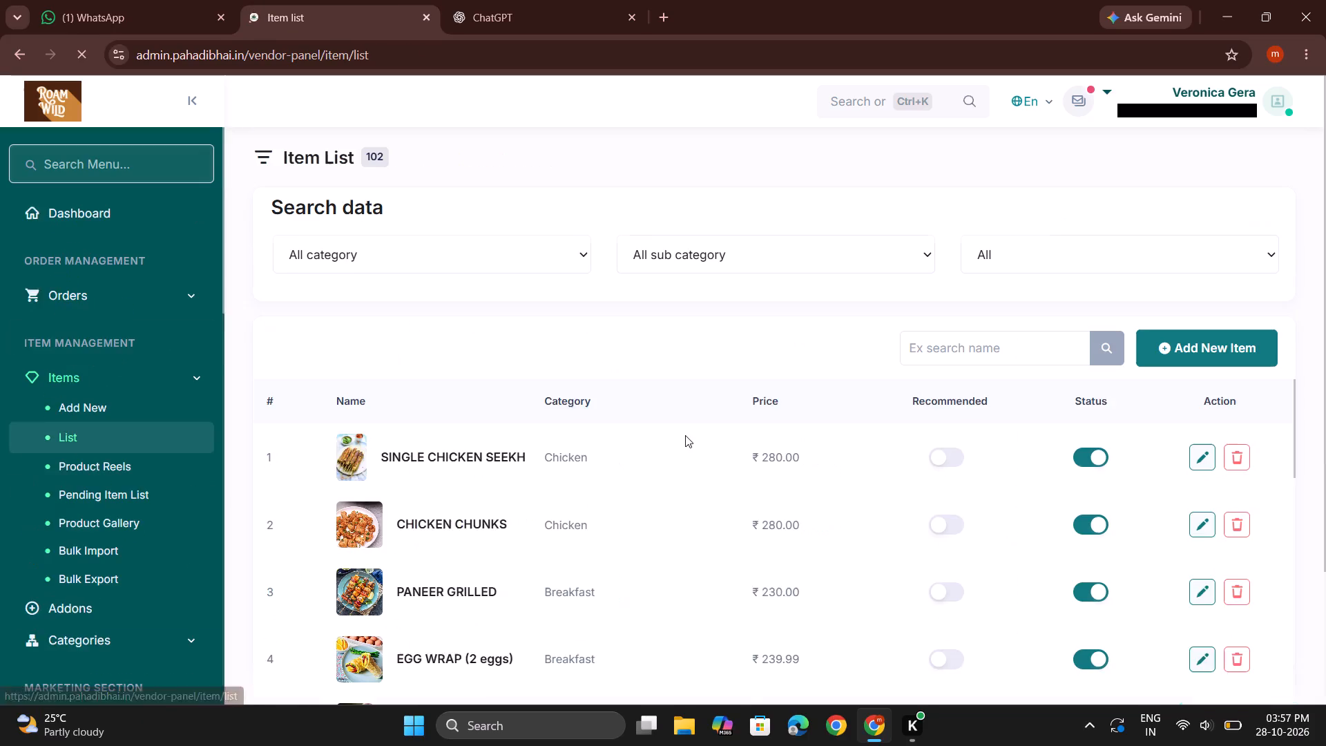
scroll(685, 435, down, 17)
scroll(685, 435, down, 9)
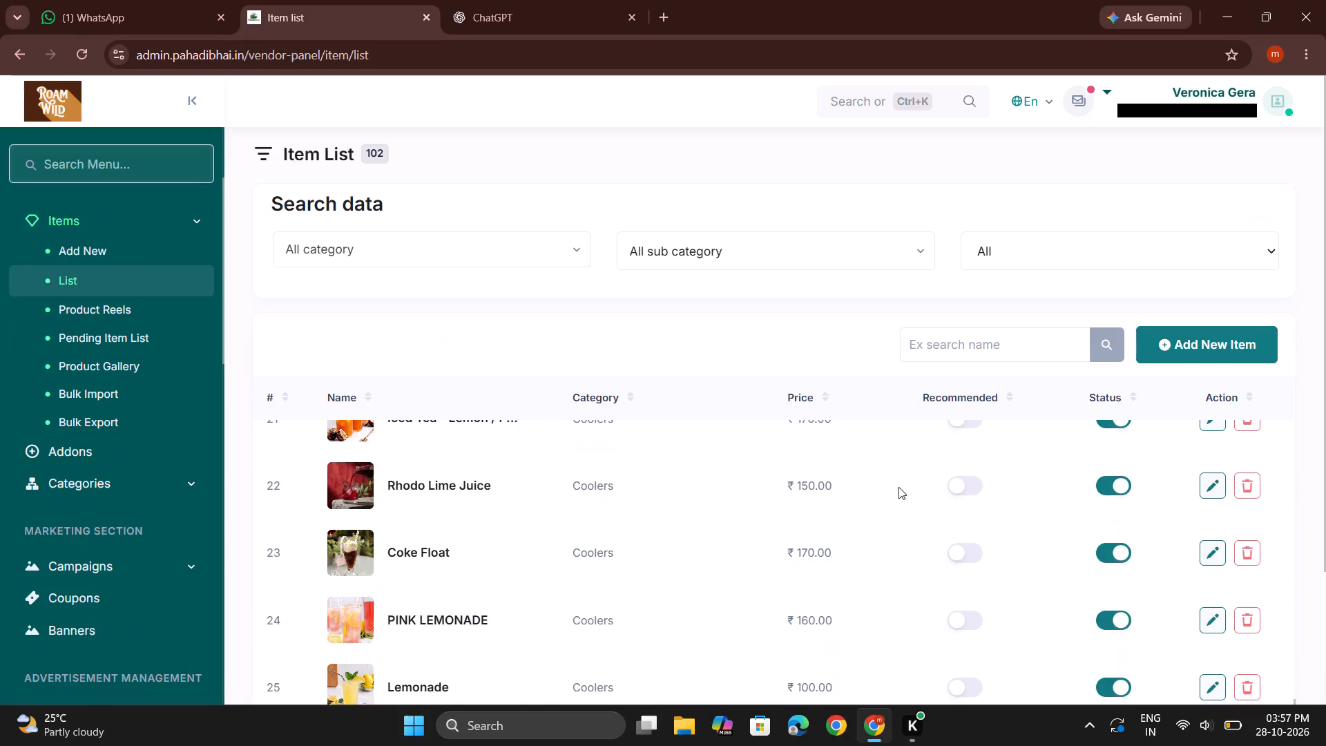
click(1175, 597)
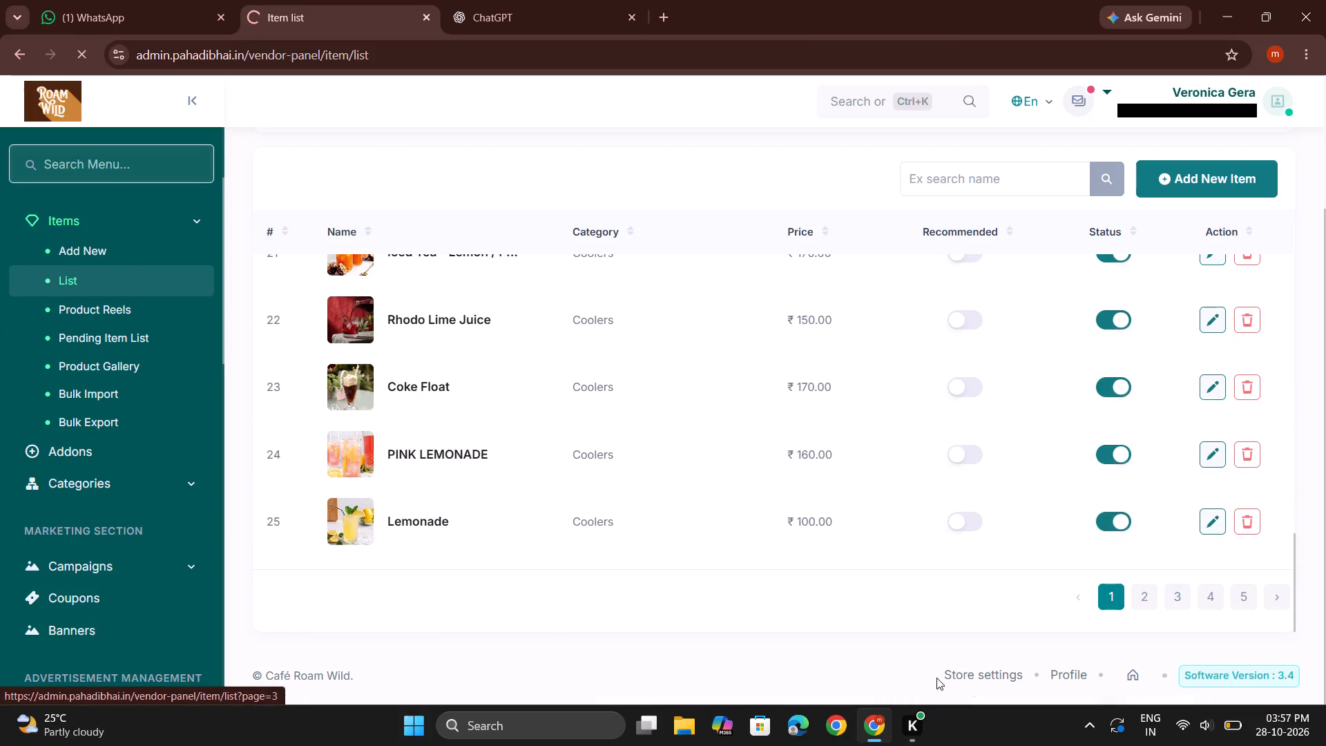
scroll(415, 557, down, 4)
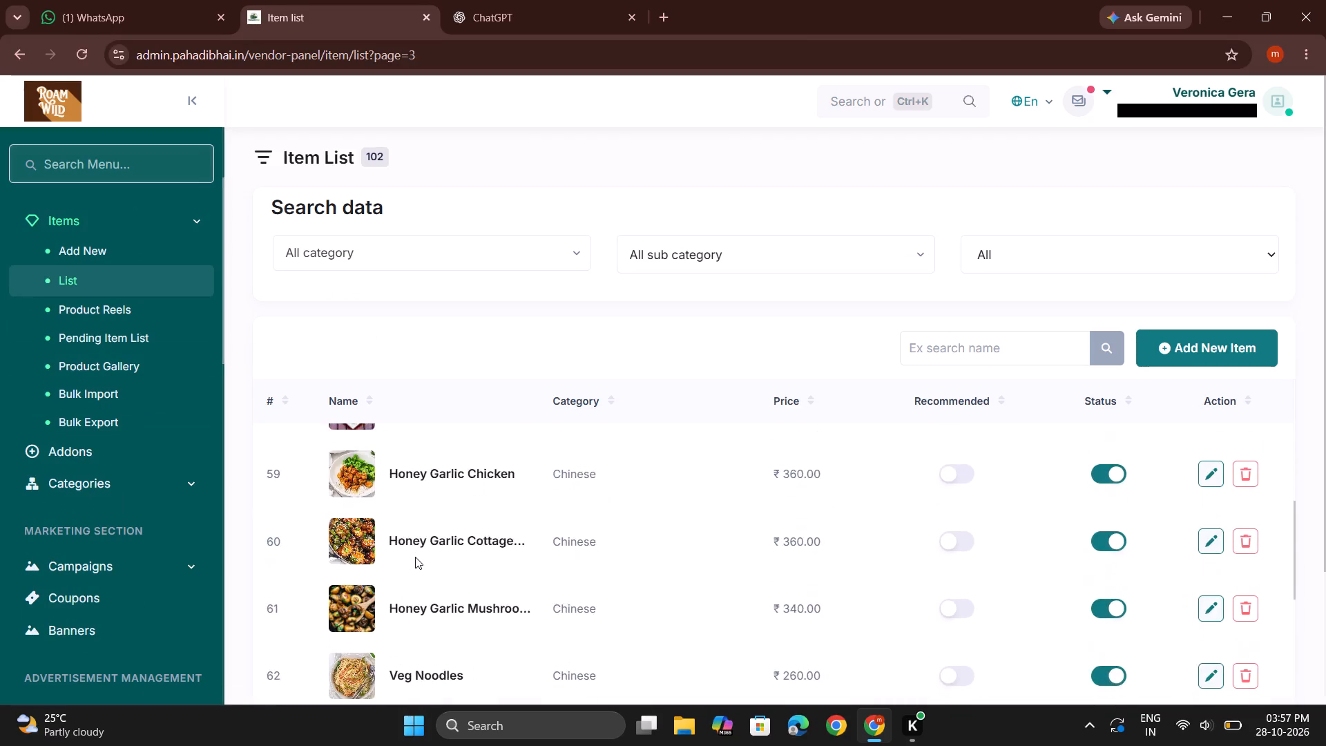
scroll(415, 557, down, 3)
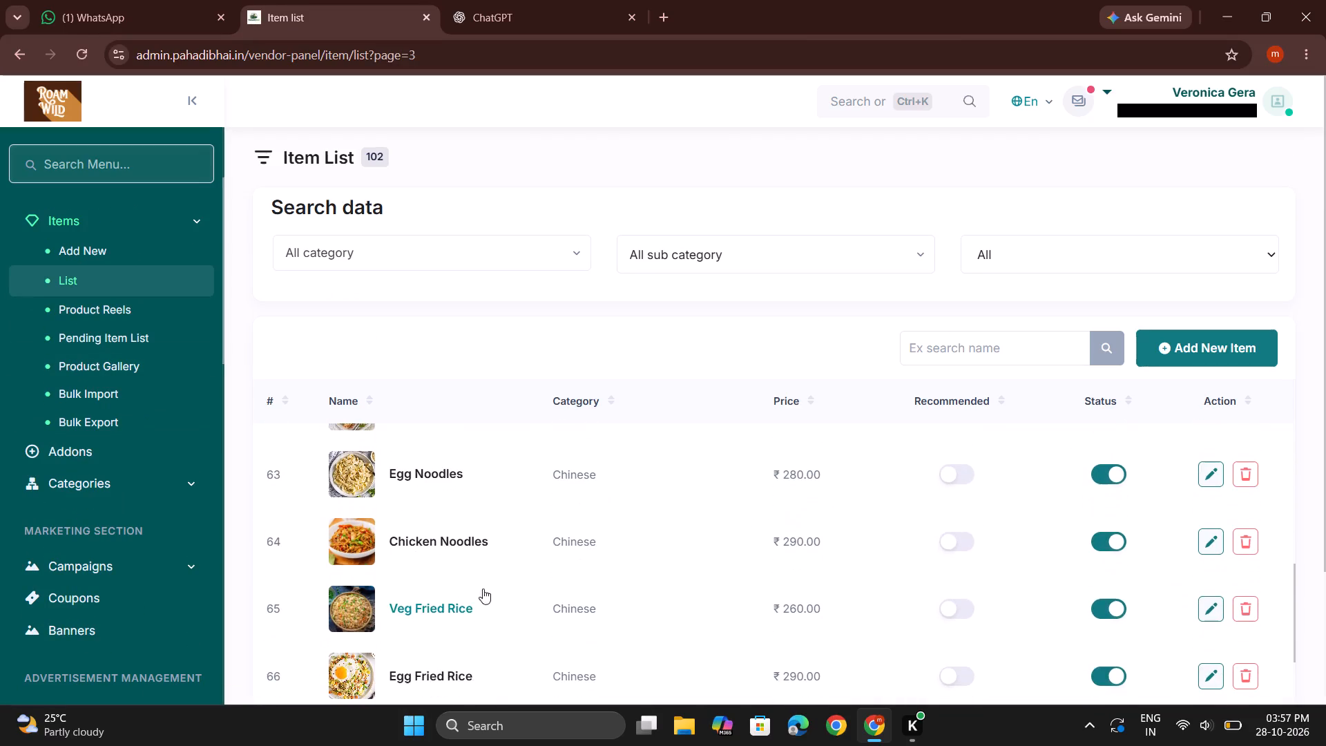
scroll(575, 600, down, 2)
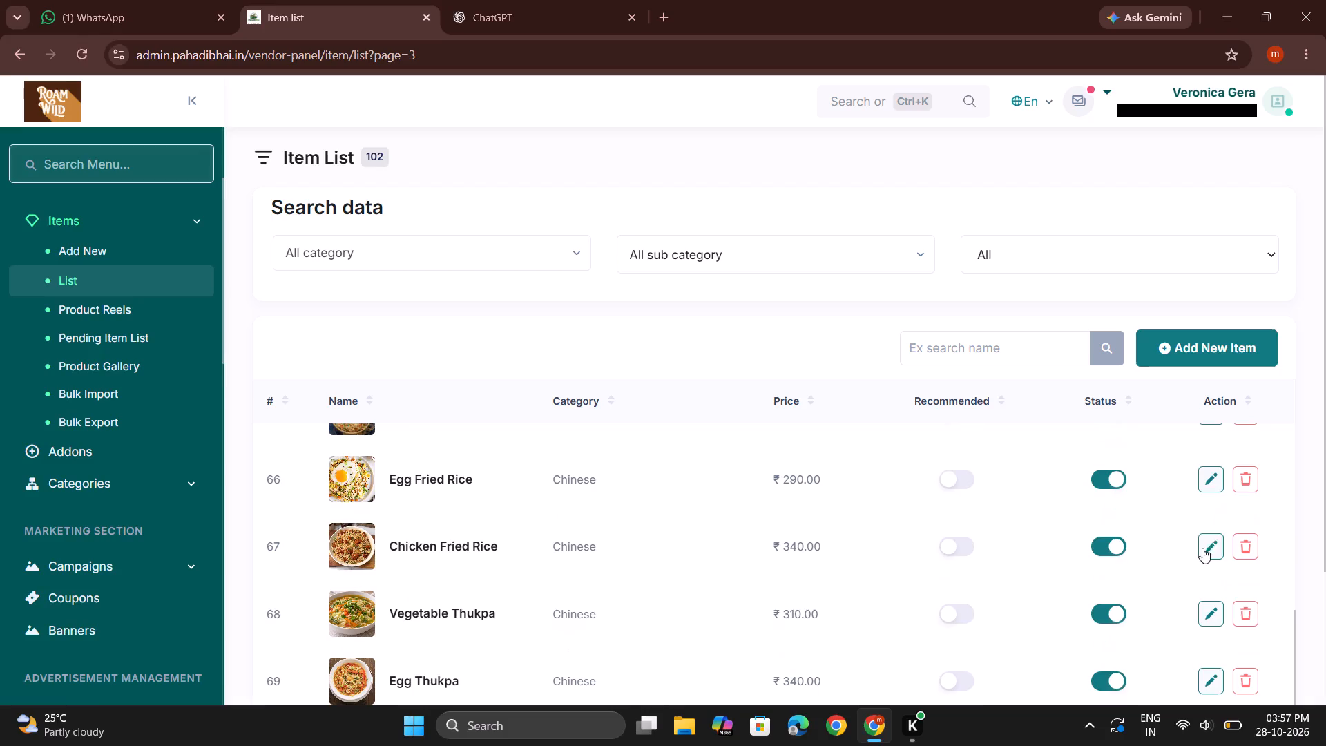
click(1210, 548)
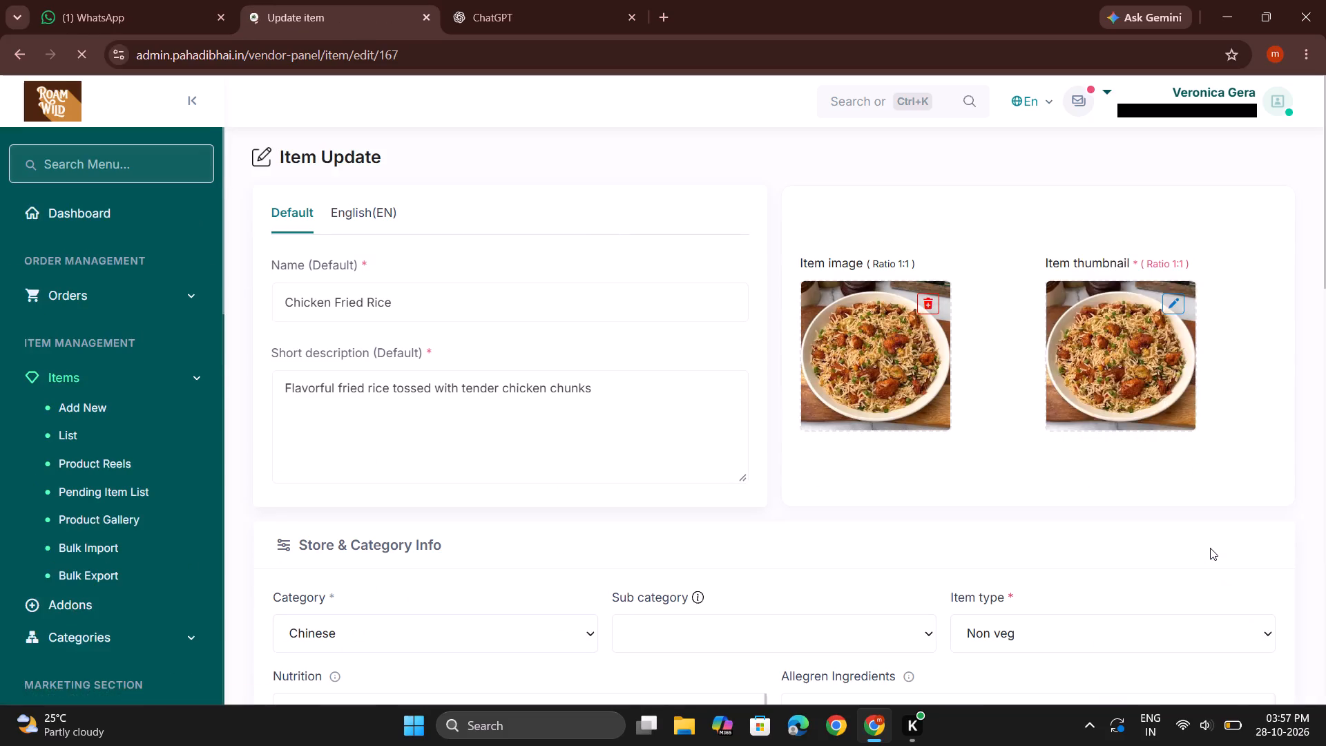
Set the unit price of Chicken Fried Rice to ₹350 in the price information and submit the item update.
scroll(713, 590, down, 6)
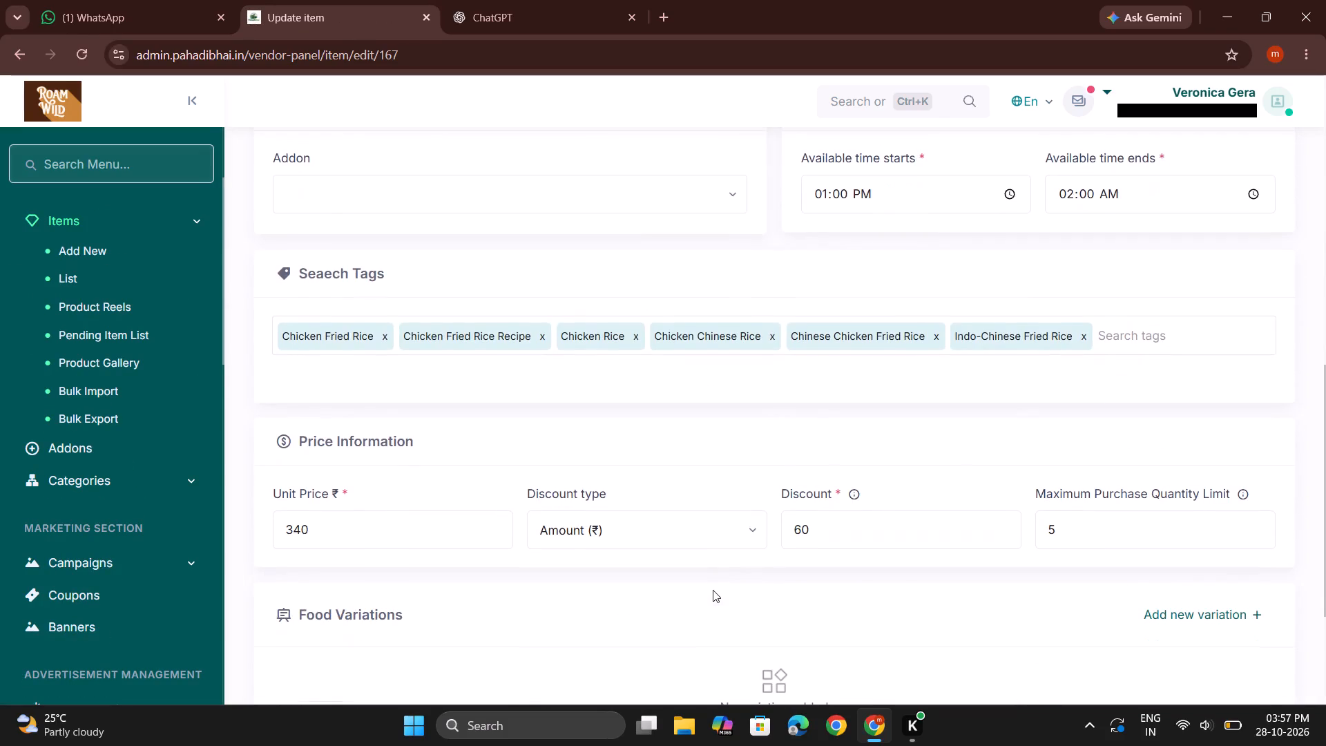
click(306, 537)
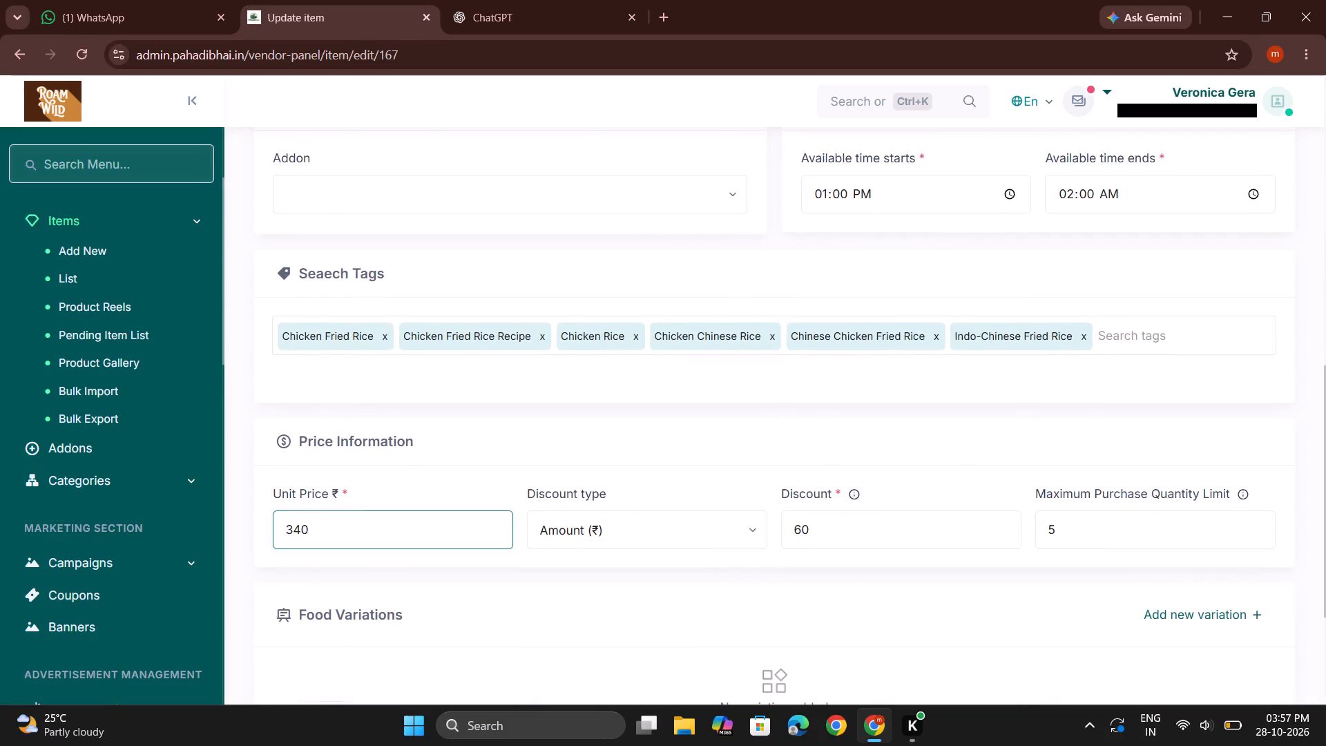
key(Left)
key(BackSpace)
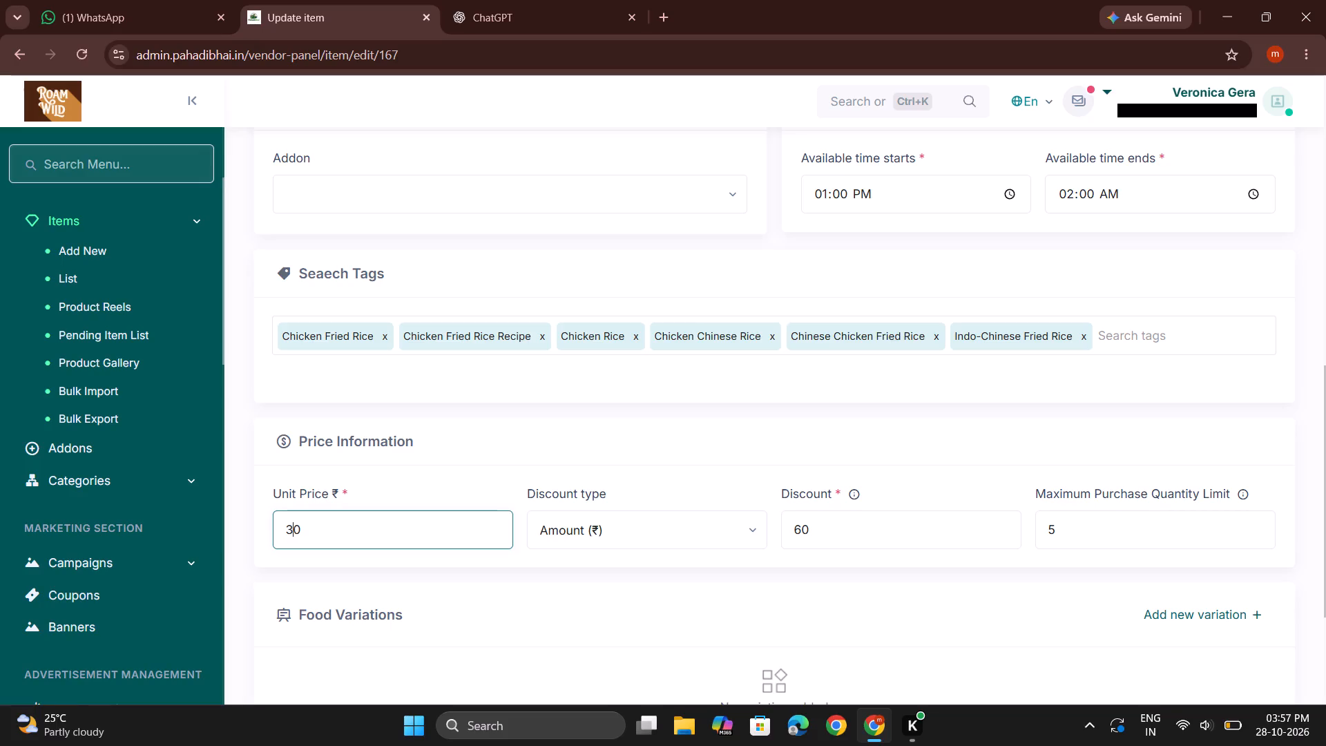
key(5)
scroll(283, 535, down, 6)
key(BackSpace)
key(BackSpace)
key(BackSpace)
key(BackSpace)
key(BackSpace)
text(50)
scroll(621, 659, down, 4)
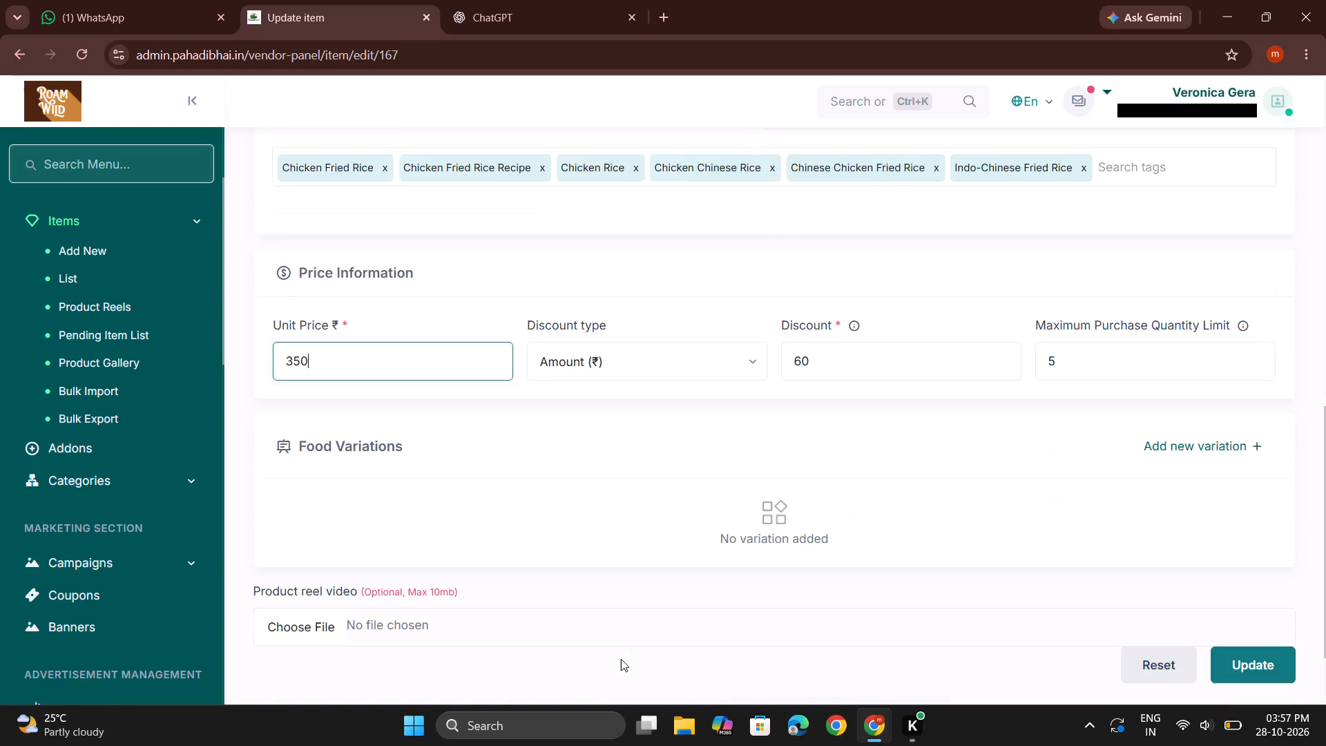
scroll(621, 659, down, 4)
click(1255, 623)
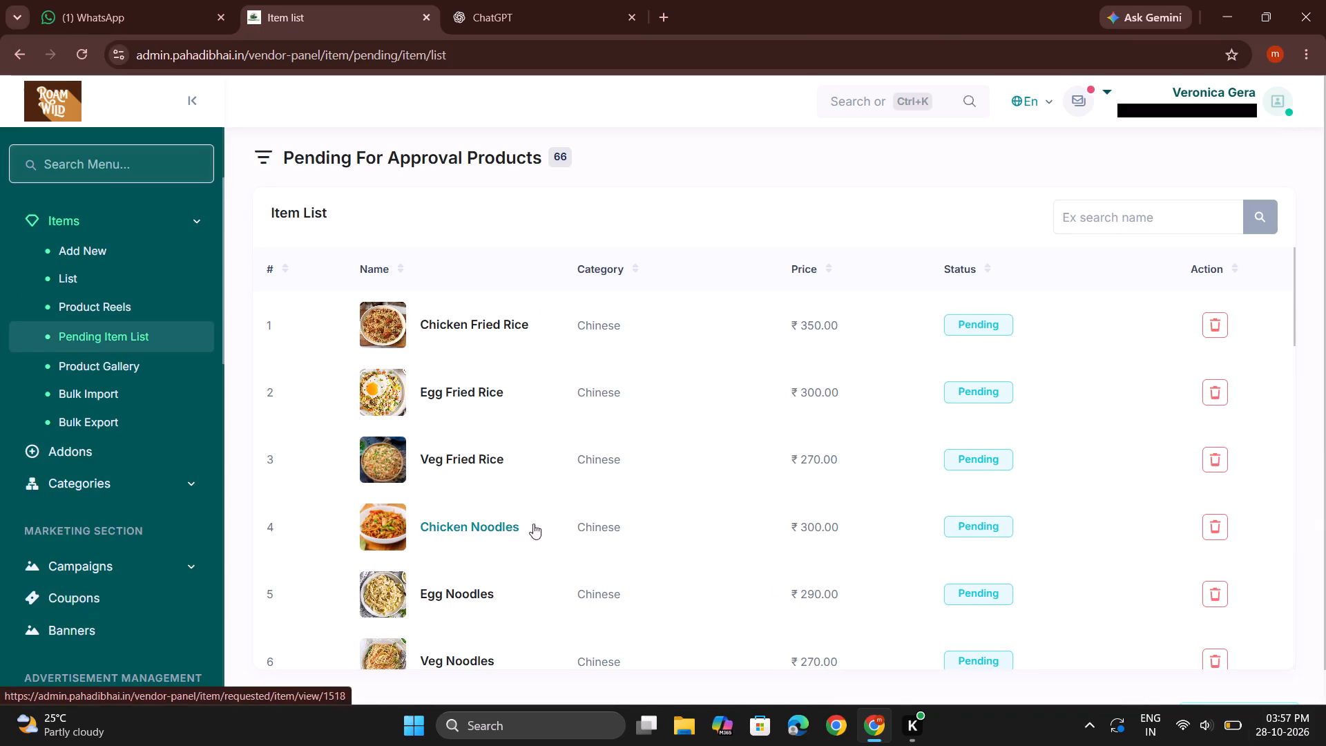
Return to the full item list and open Vegetable Thukpa for editing from page 3.
click(98, 280)
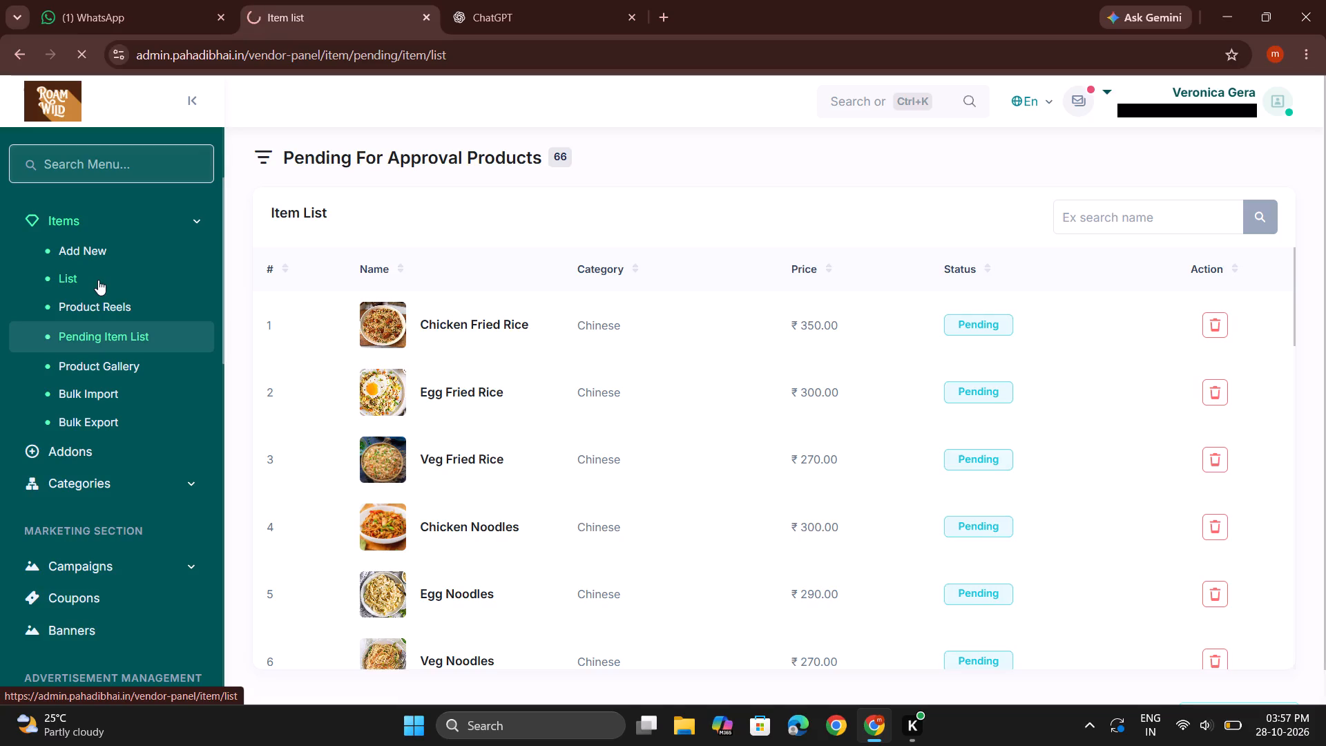
scroll(697, 610, down, 9)
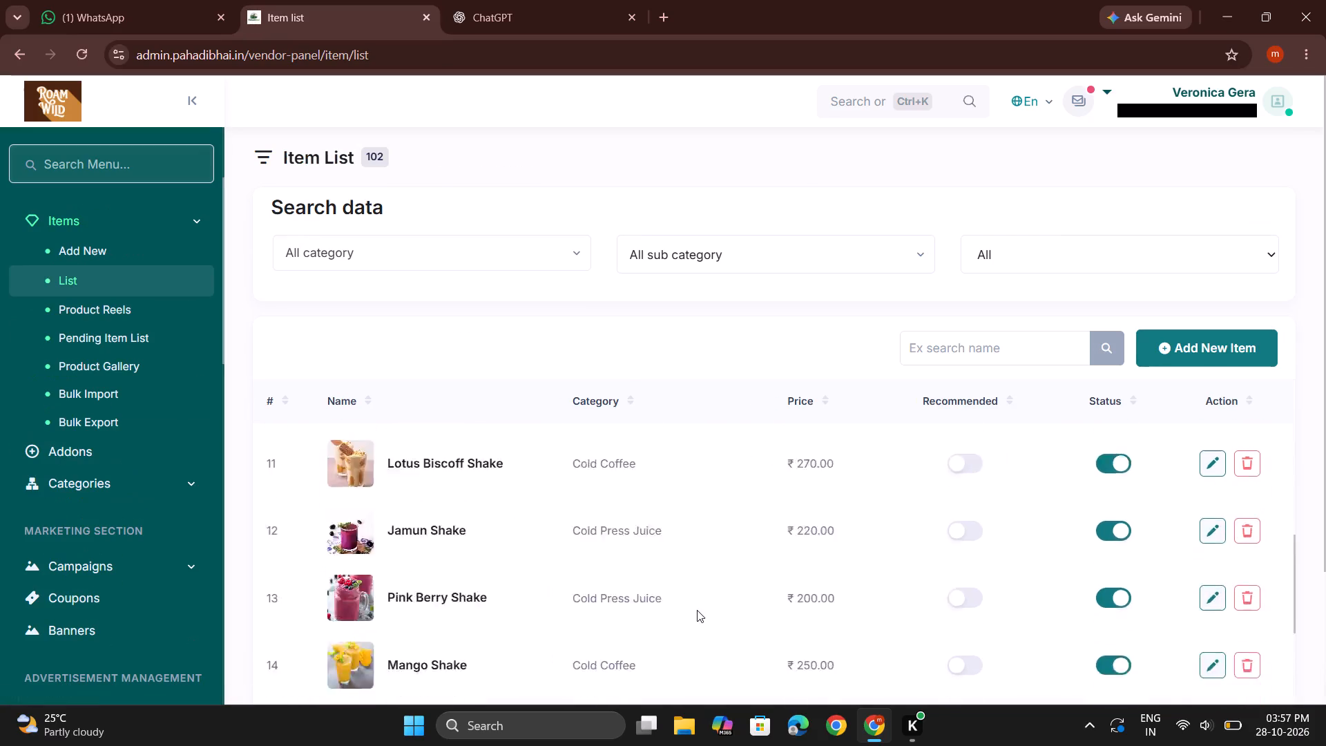
scroll(697, 610, down, 11)
click(1176, 591)
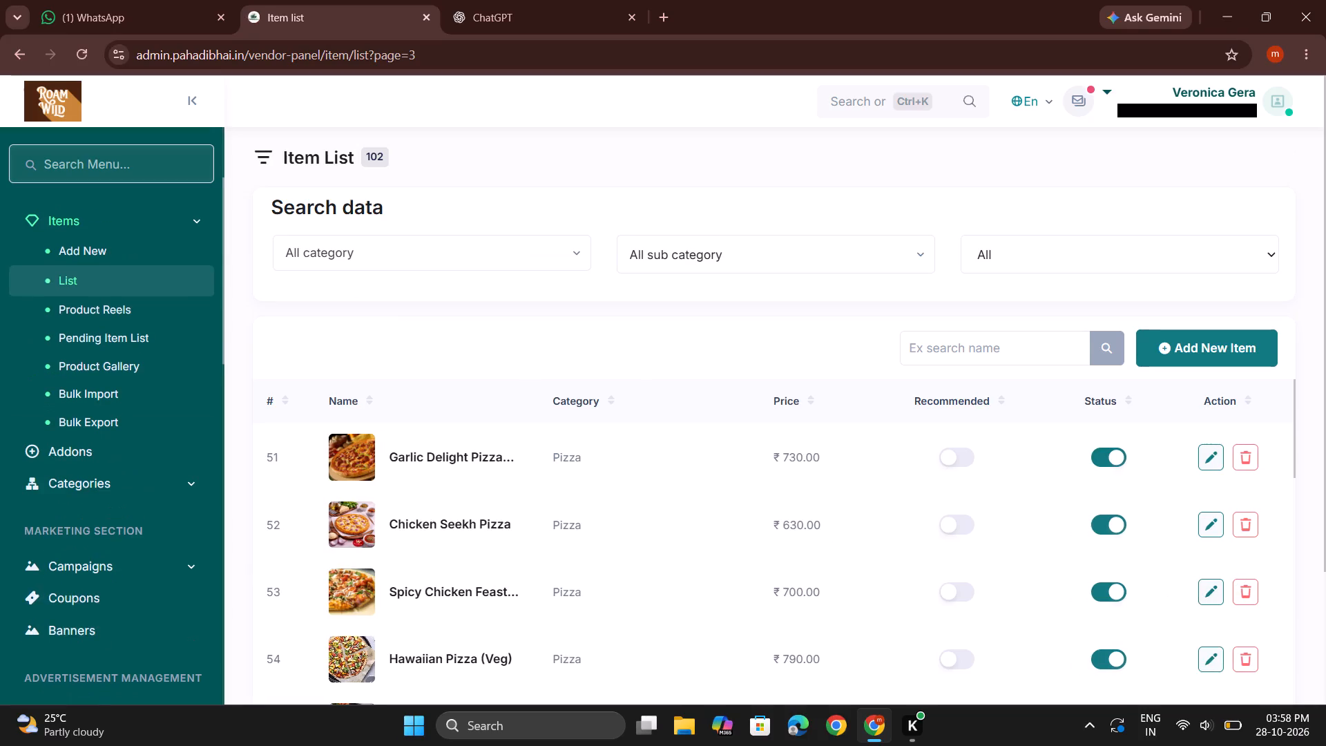
scroll(810, 526, down, 20)
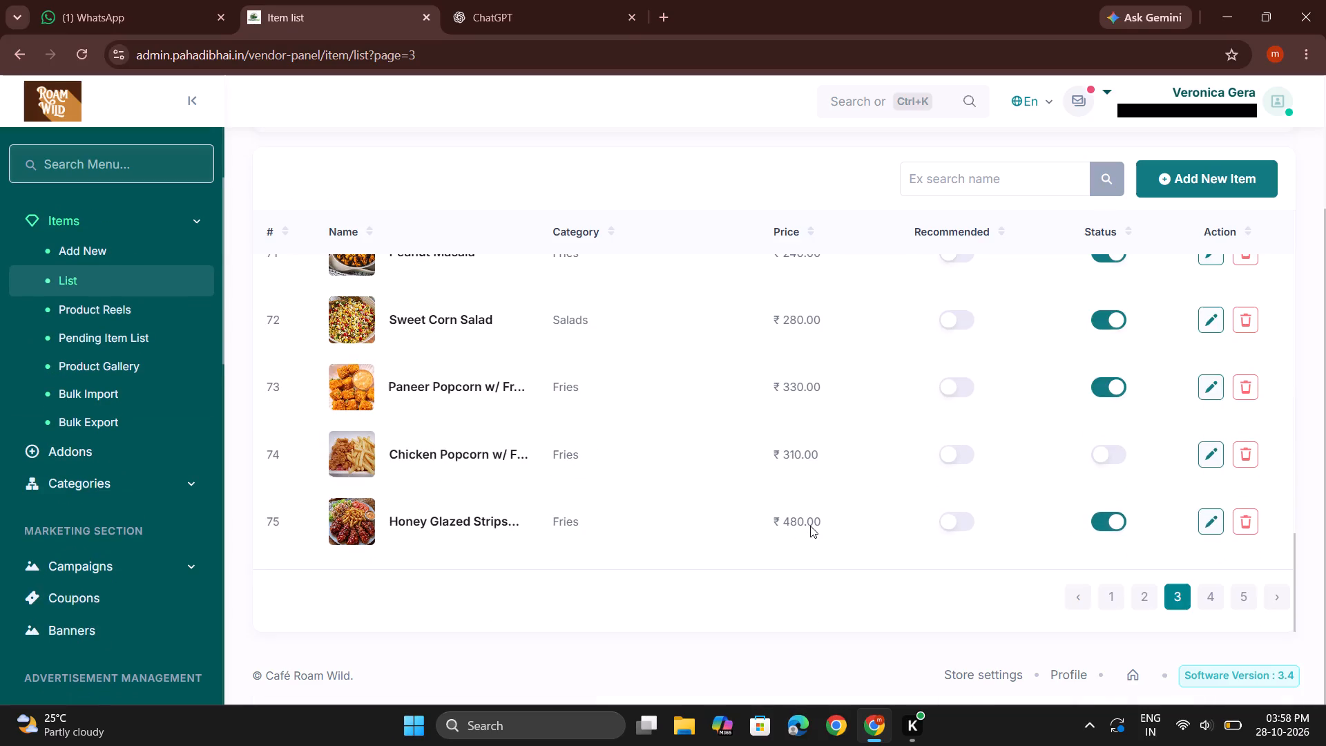
scroll(810, 526, down, 1)
scroll(810, 526, up, 5)
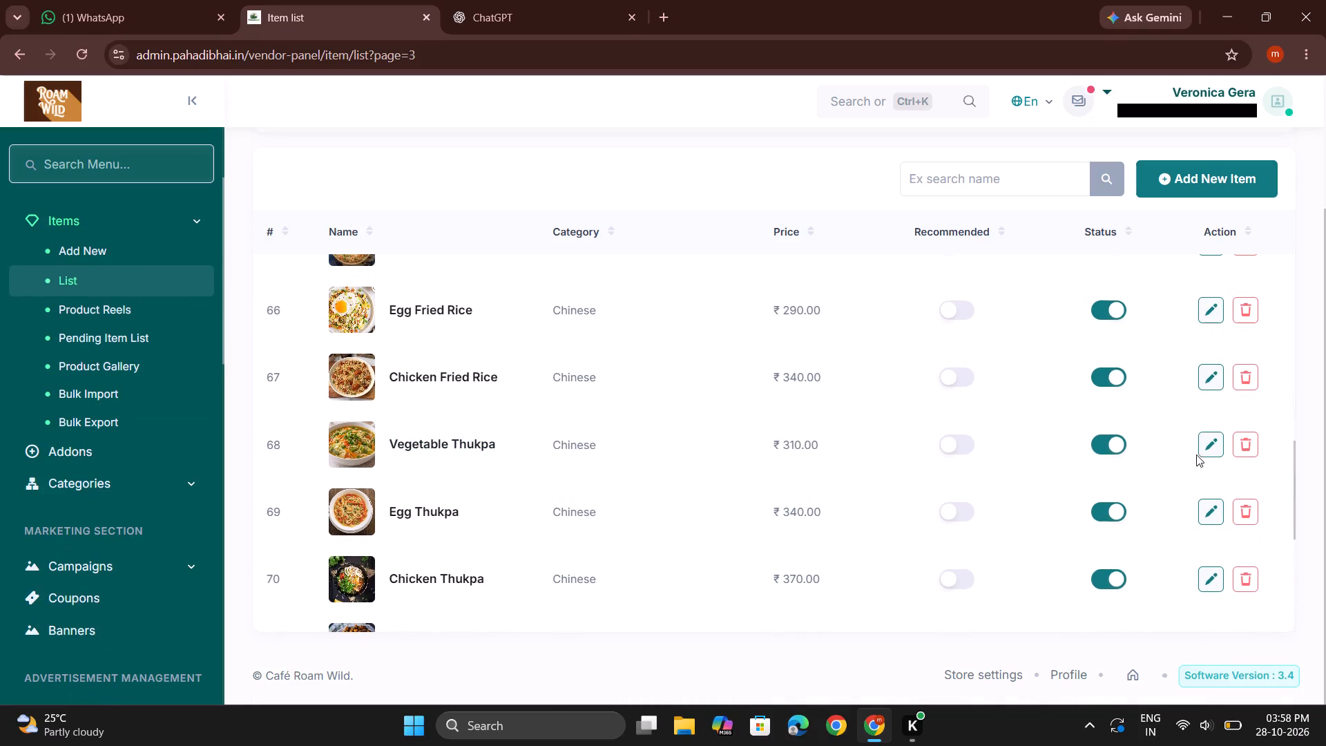
click(1215, 449)
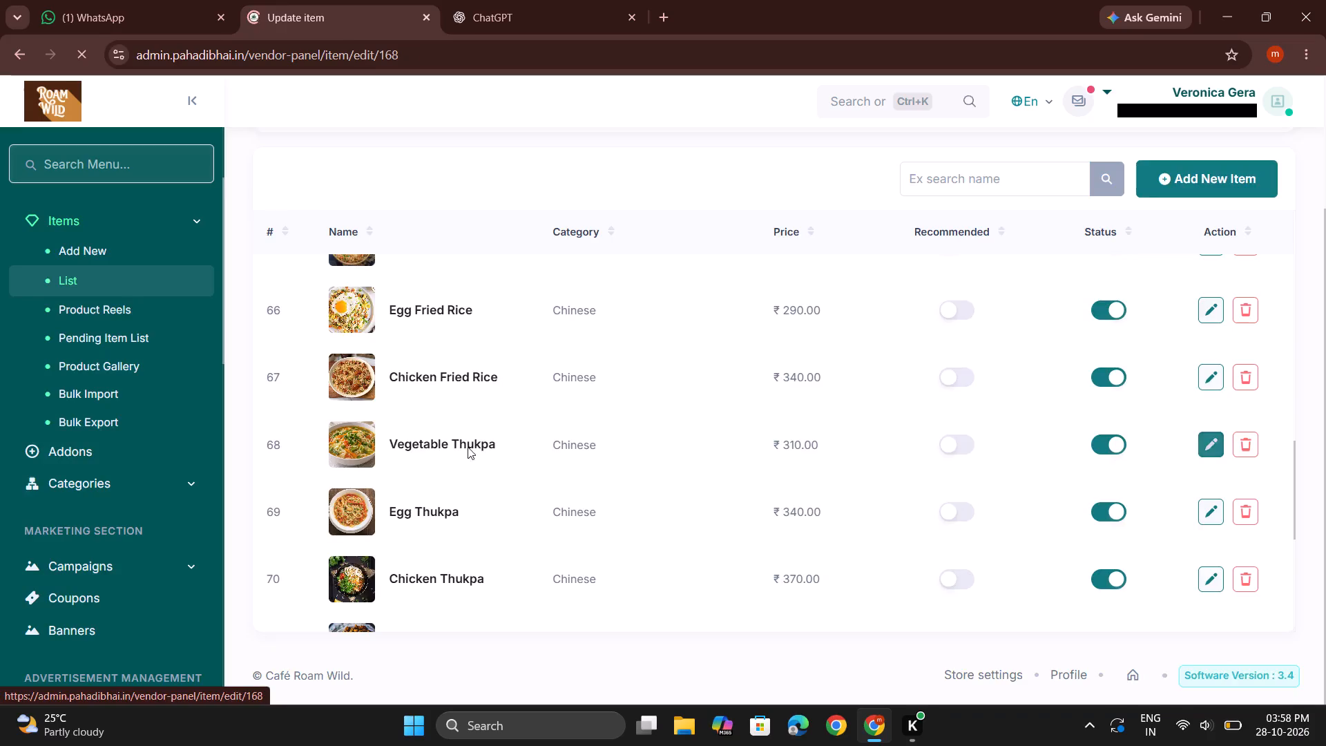
Set the unit price of Vegetable Thukpa to ₹320 in the price information and submit the item update.
scroll(358, 475, down, 9)
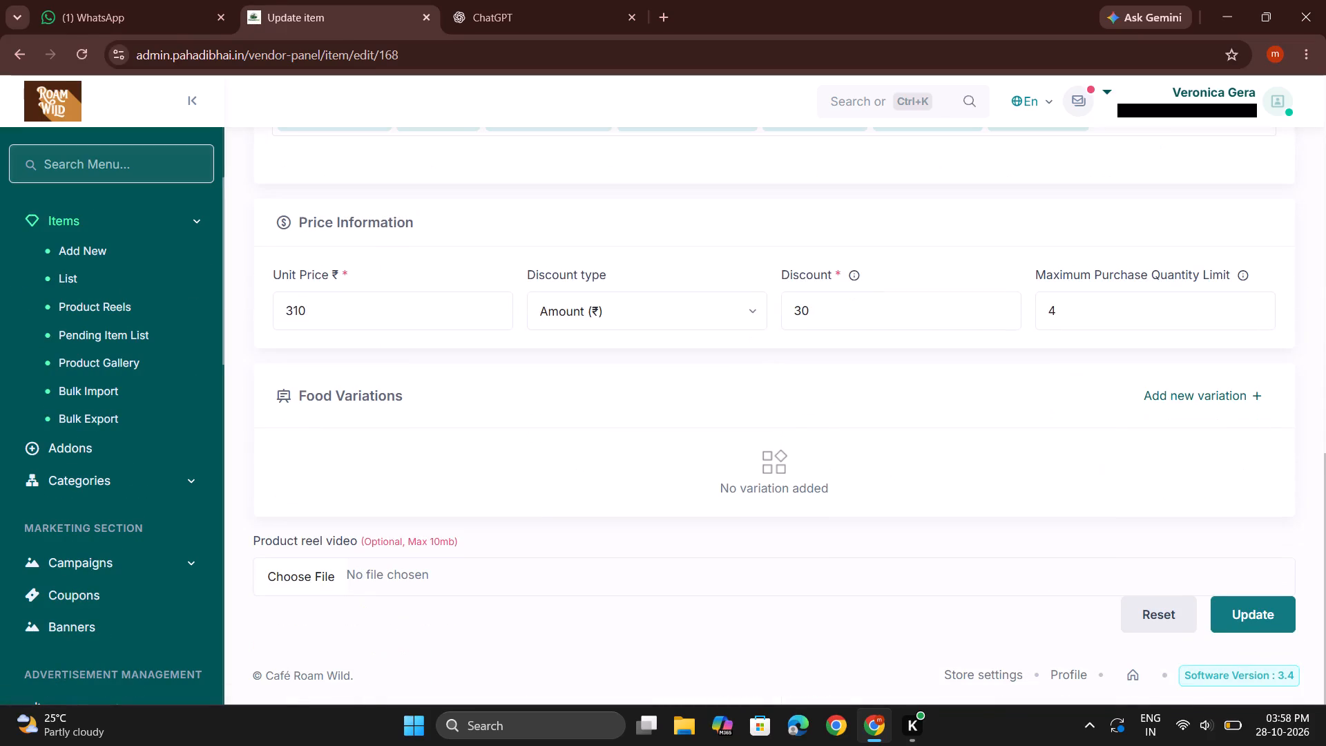
click(318, 316)
key(BackSpace)
key(BackSpace)
text(20)
click(1256, 614)
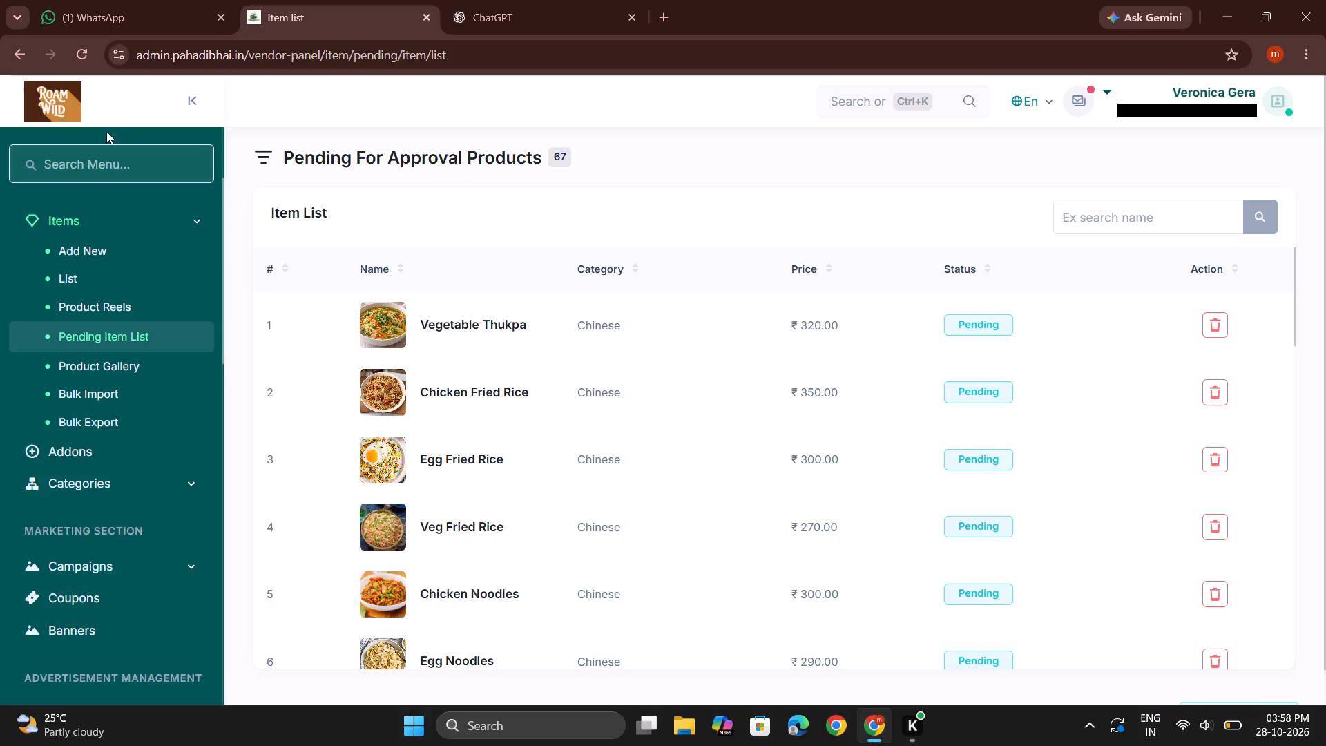
Return to the full item list and open Egg Thukpa for editing from page 3.
click(76, 288)
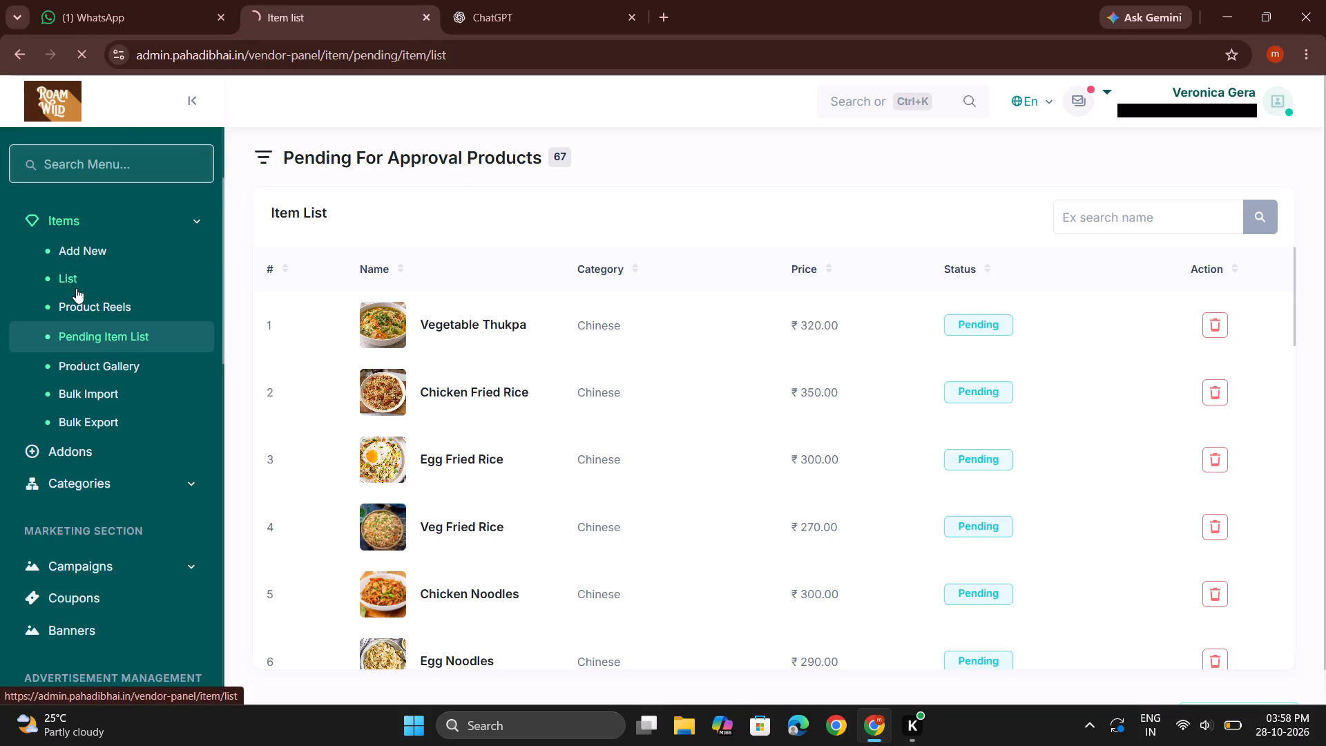
scroll(604, 470, down, 20)
scroll(604, 470, down, 1)
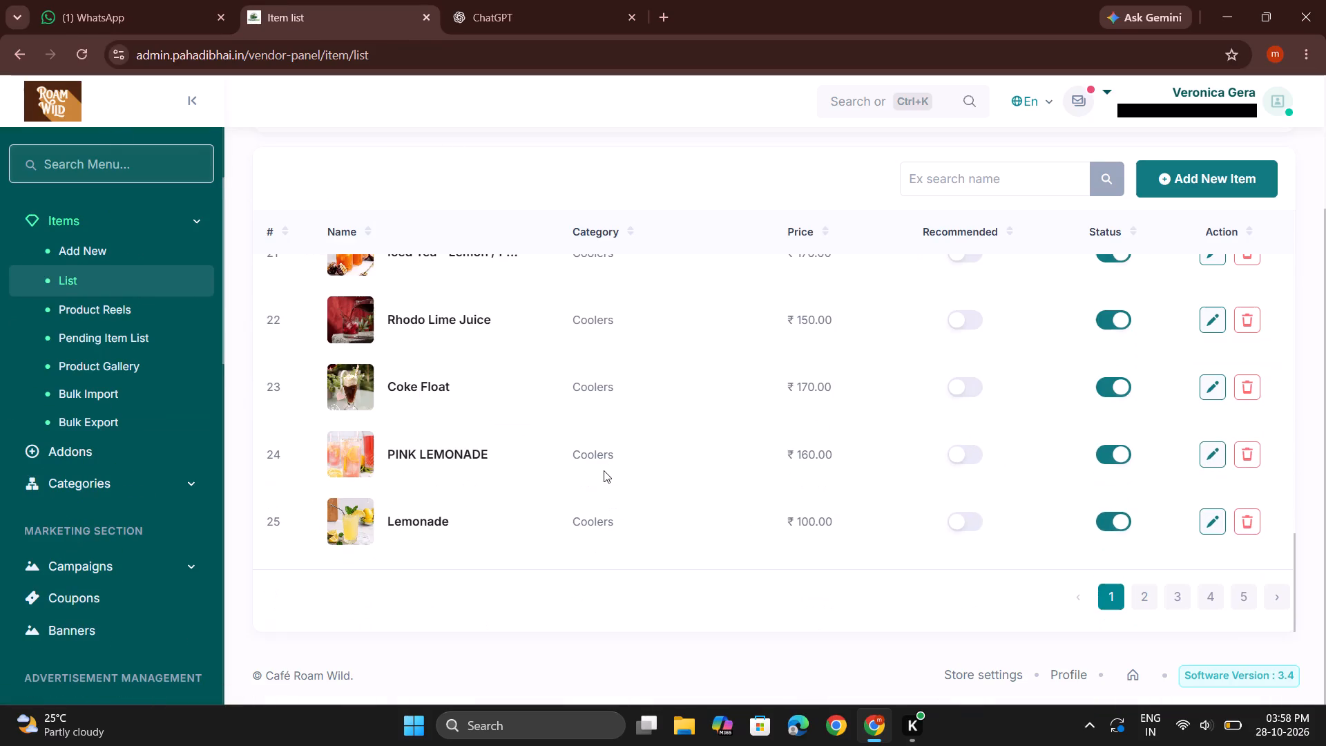
click(1178, 602)
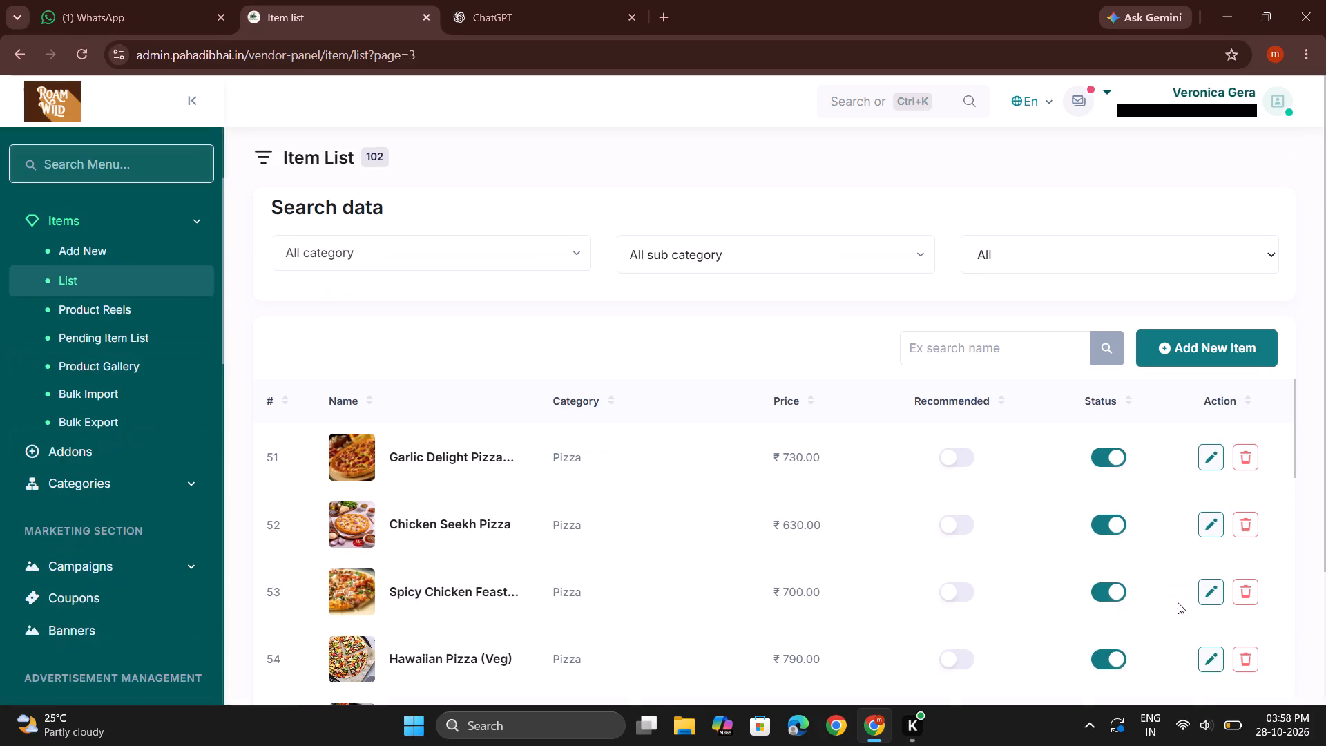
scroll(749, 608, down, 6)
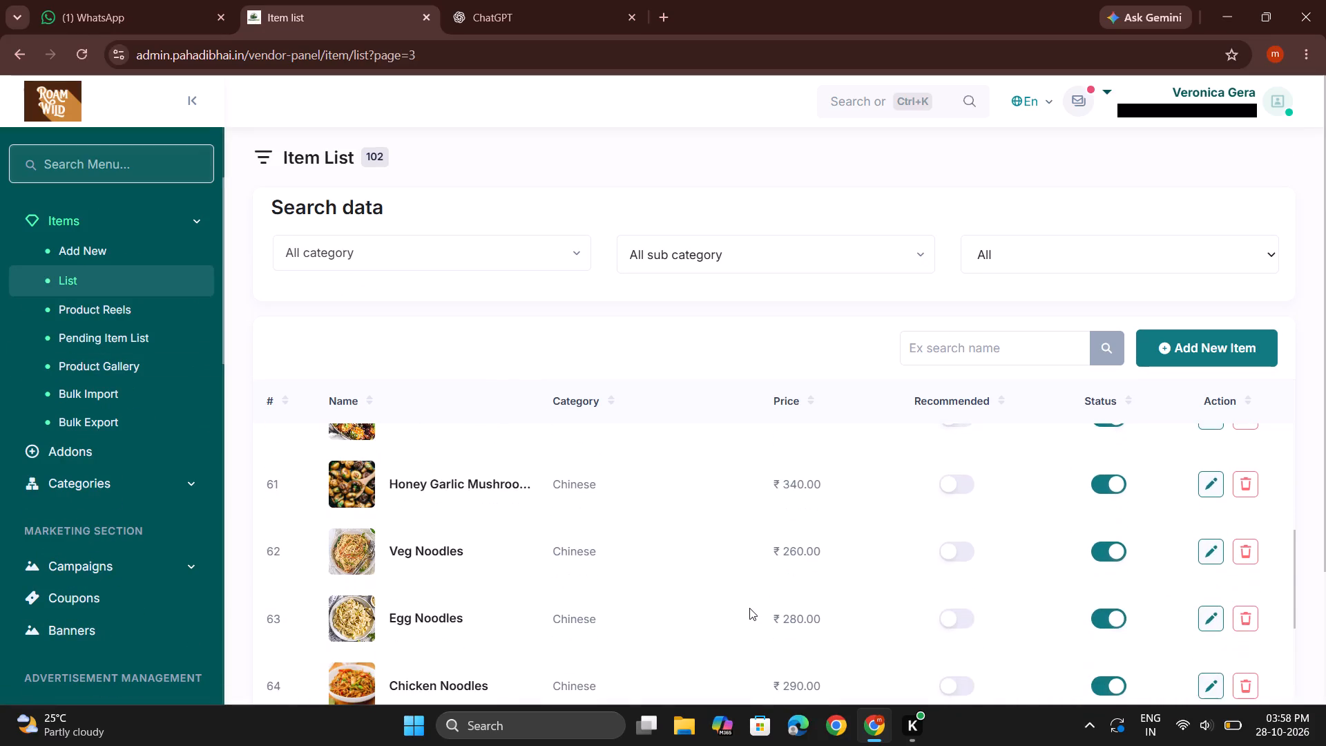
scroll(749, 608, down, 5)
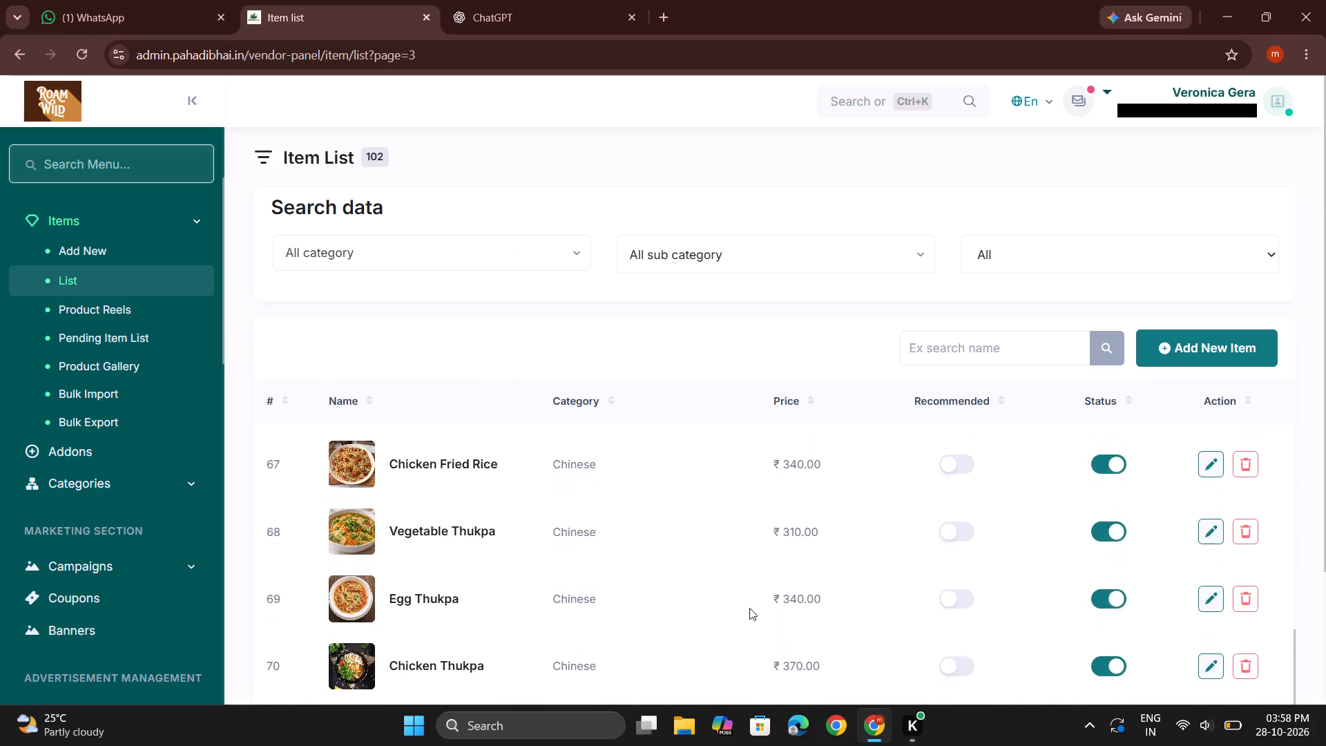
click(1215, 599)
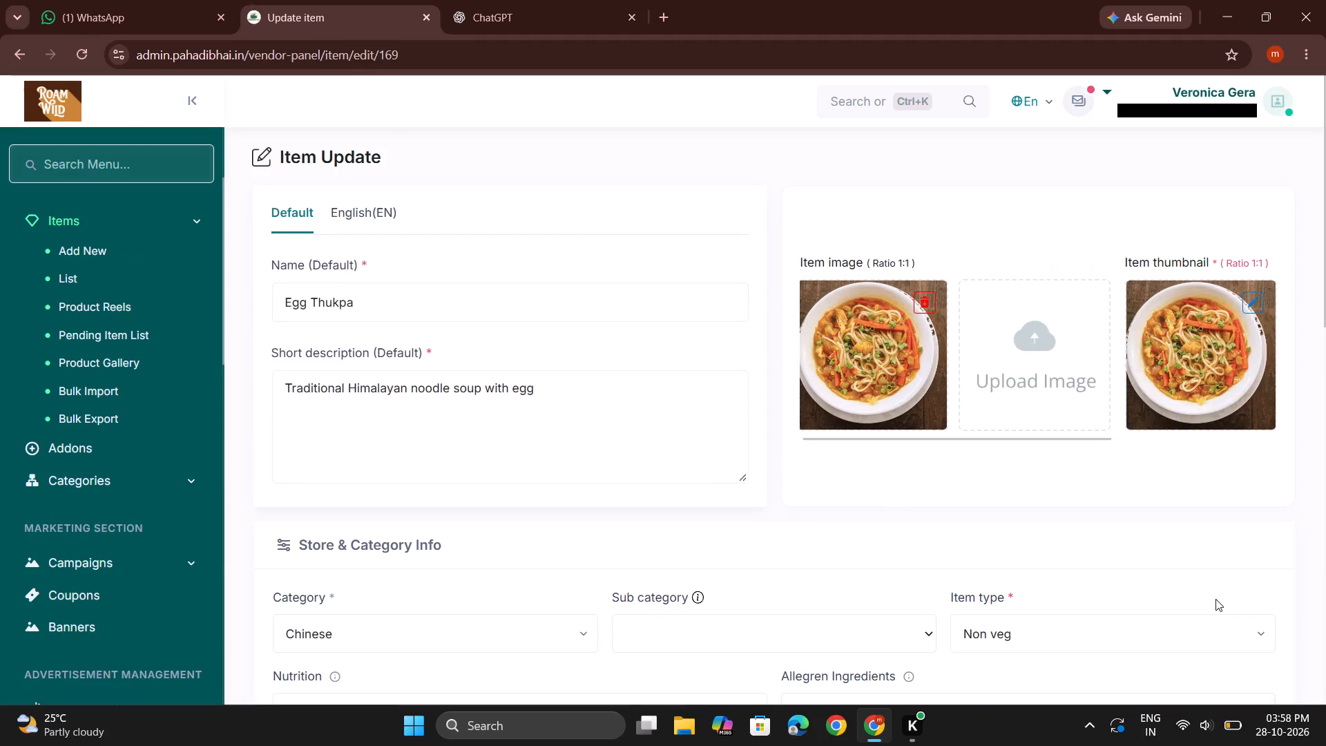
Set the unit price of Egg Thukpa to ₹350 in the price information and submit the item update.
scroll(829, 463, down, 8)
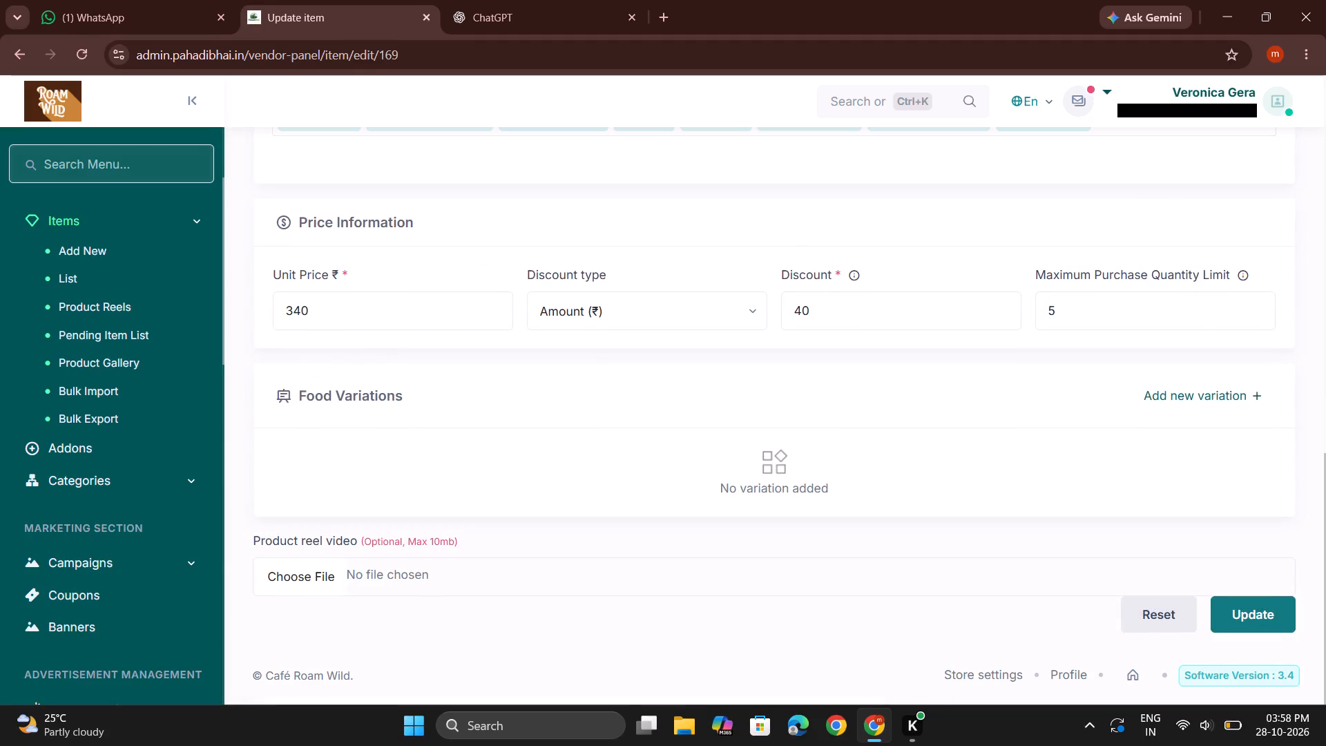
click(304, 305)
key(BackSpace)
key(5)
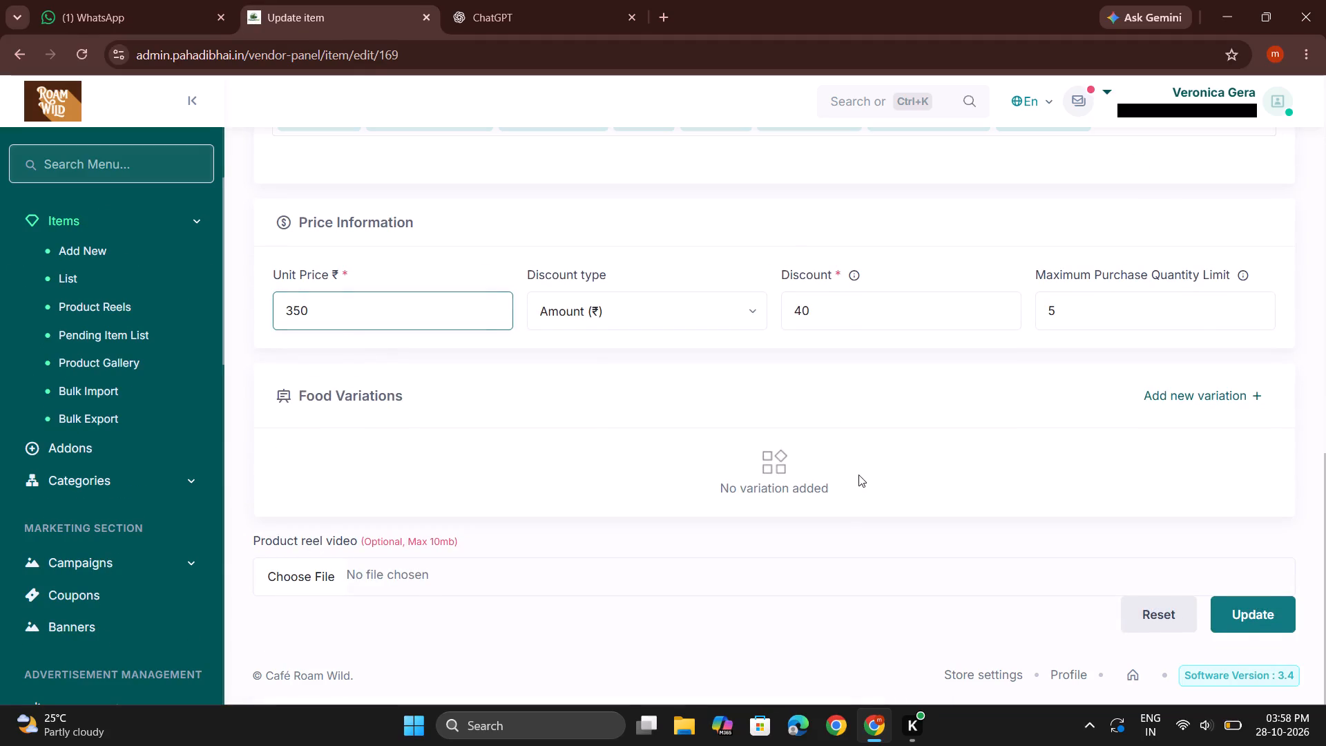
click(1242, 617)
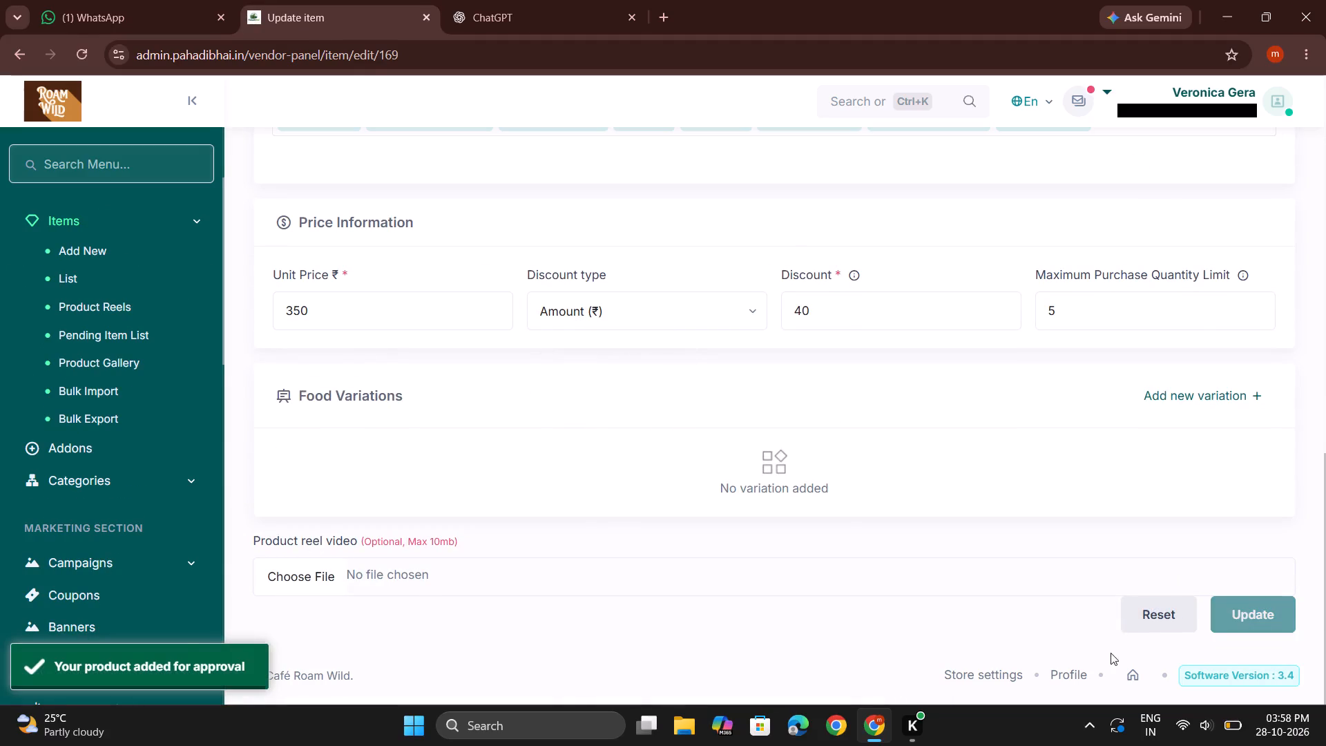
Return to the full item list and open Chicken Thukpa for editing from page 3.
click(95, 274)
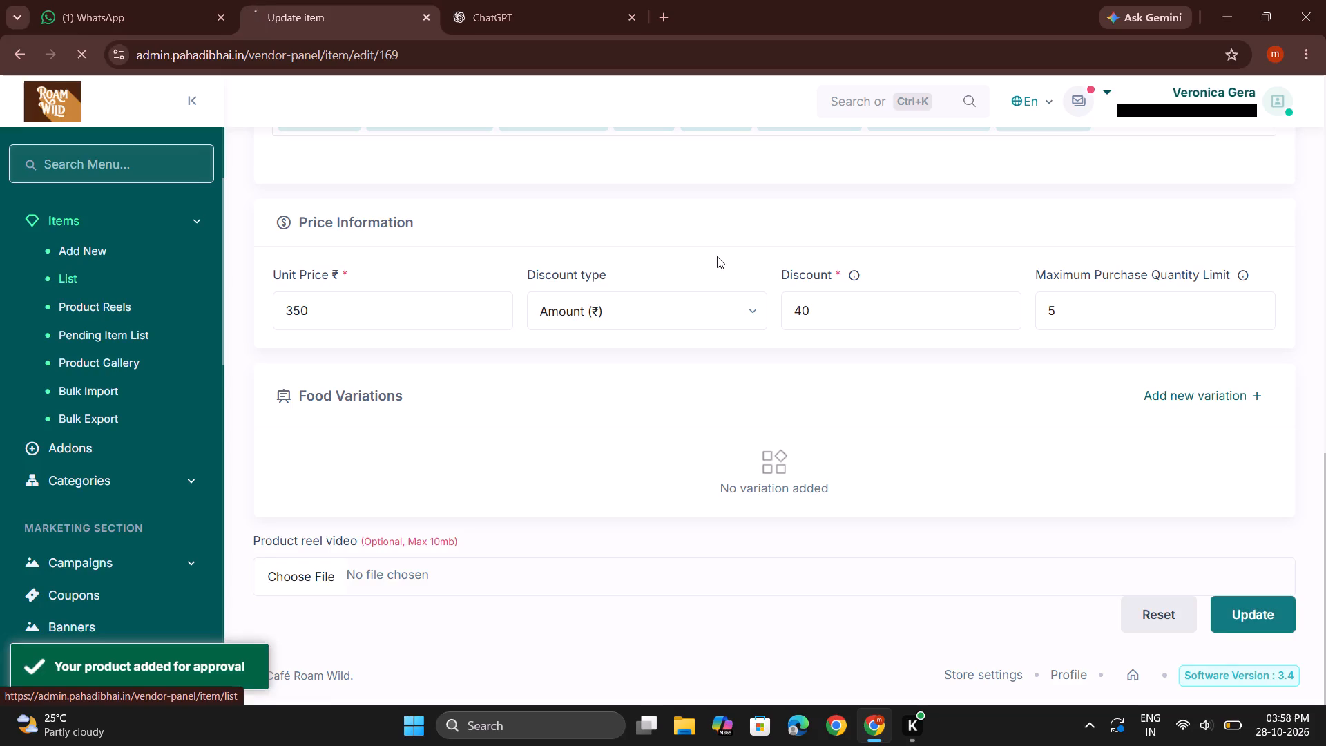
scroll(717, 256, up, 9)
scroll(545, 524, down, 1)
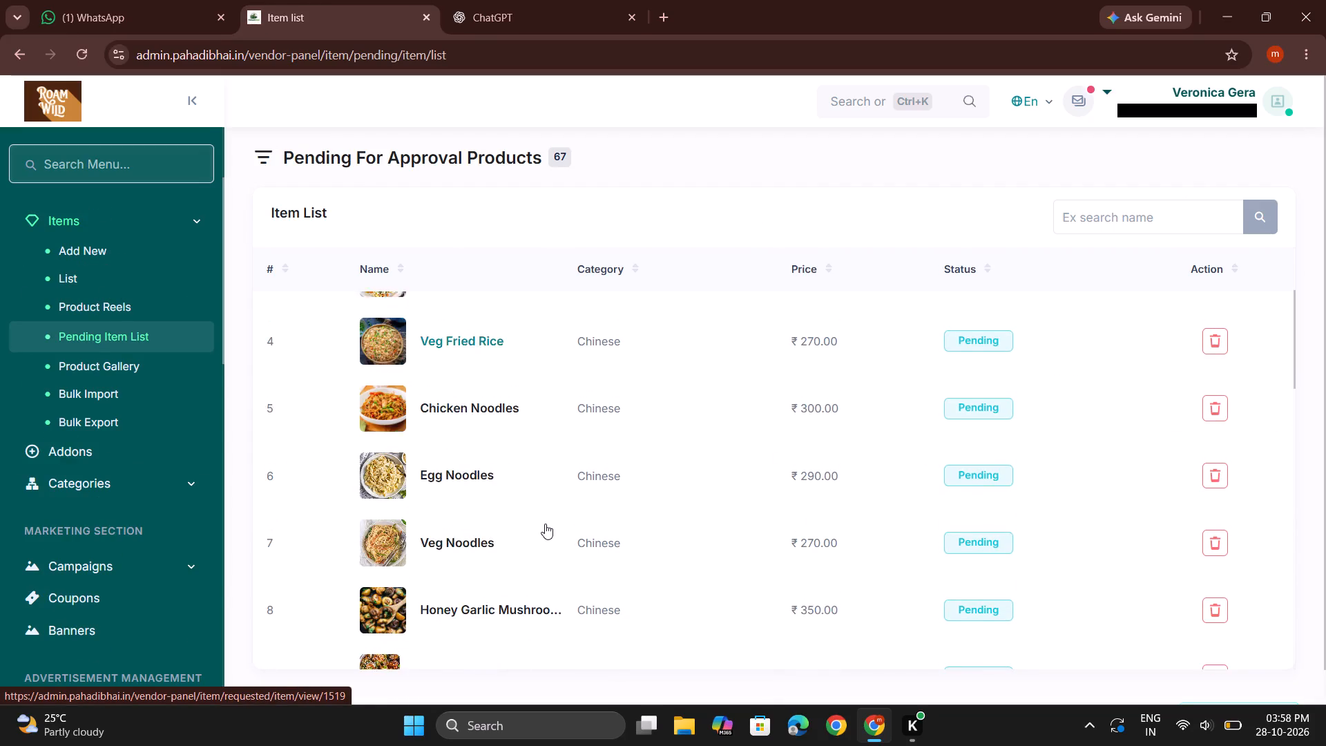
scroll(545, 524, down, 14)
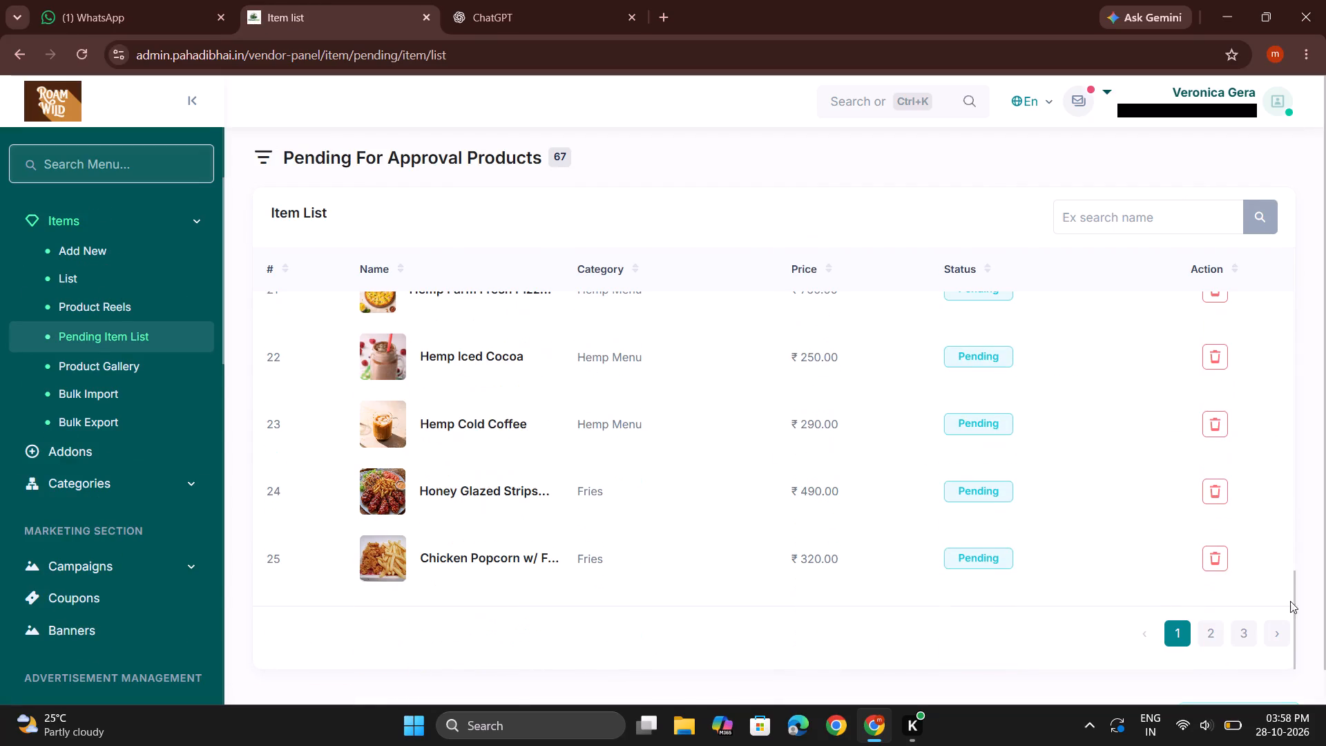
click(82, 271)
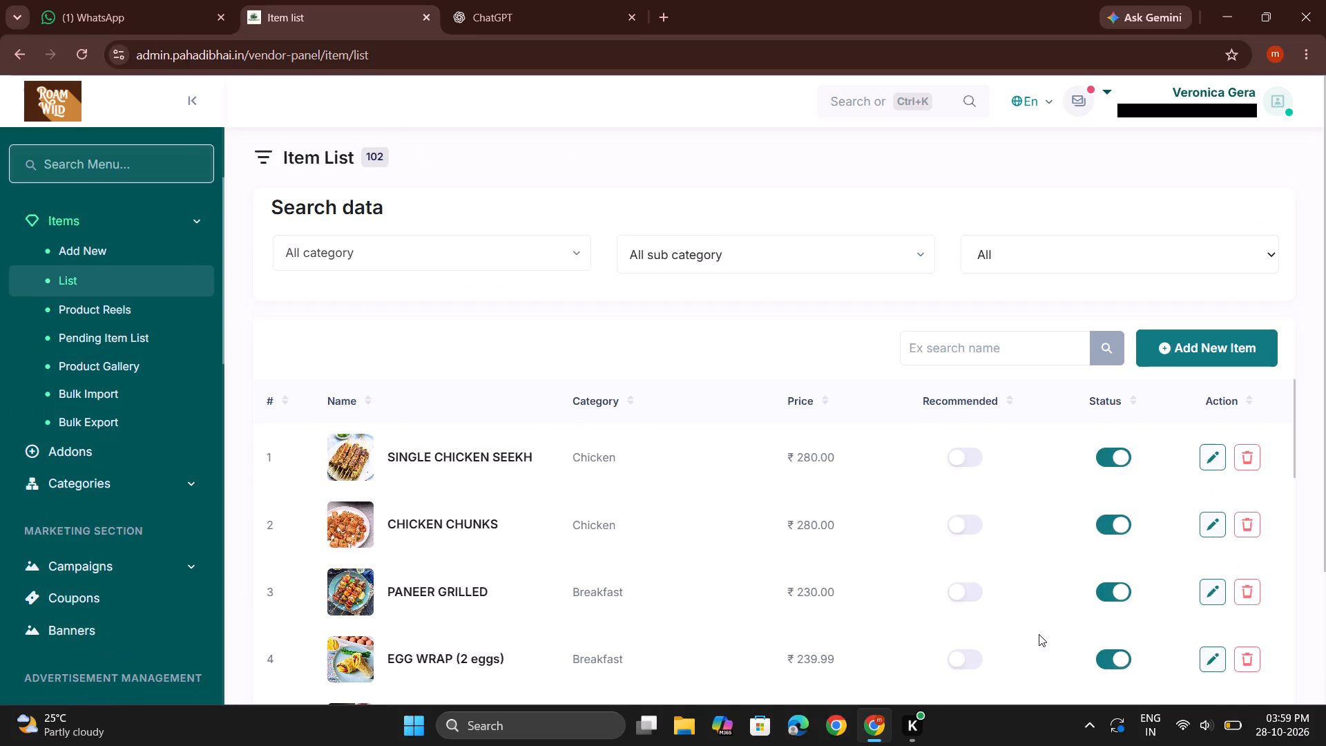
scroll(1094, 539, down, 19)
scroll(1094, 539, down, 7)
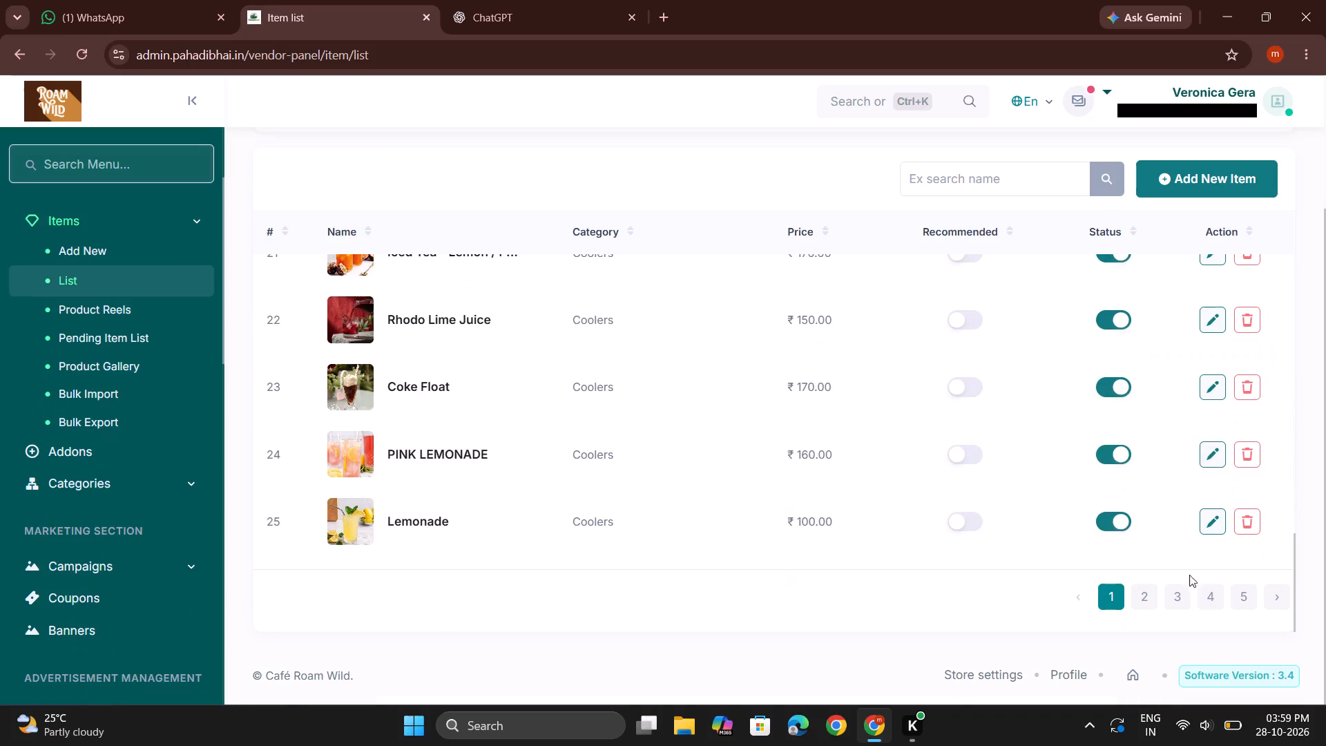
click(1182, 605)
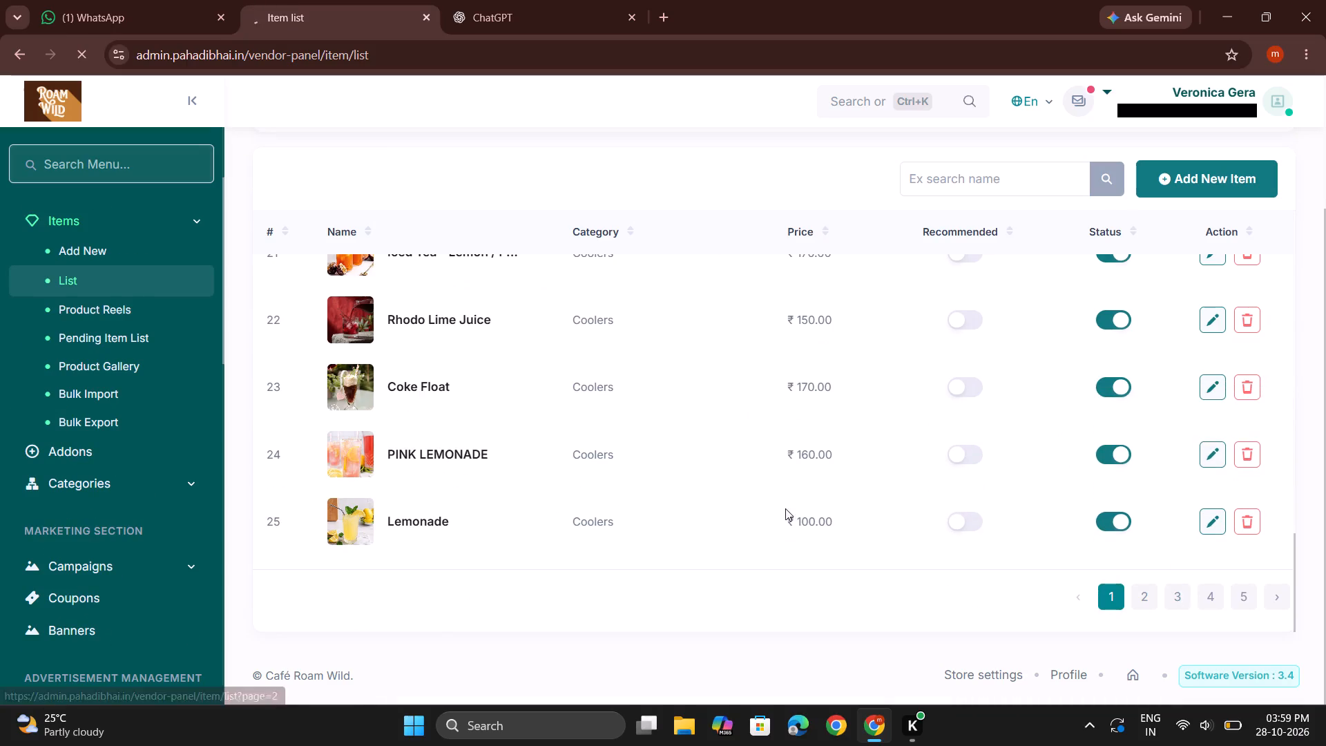
scroll(813, 566, down, 17)
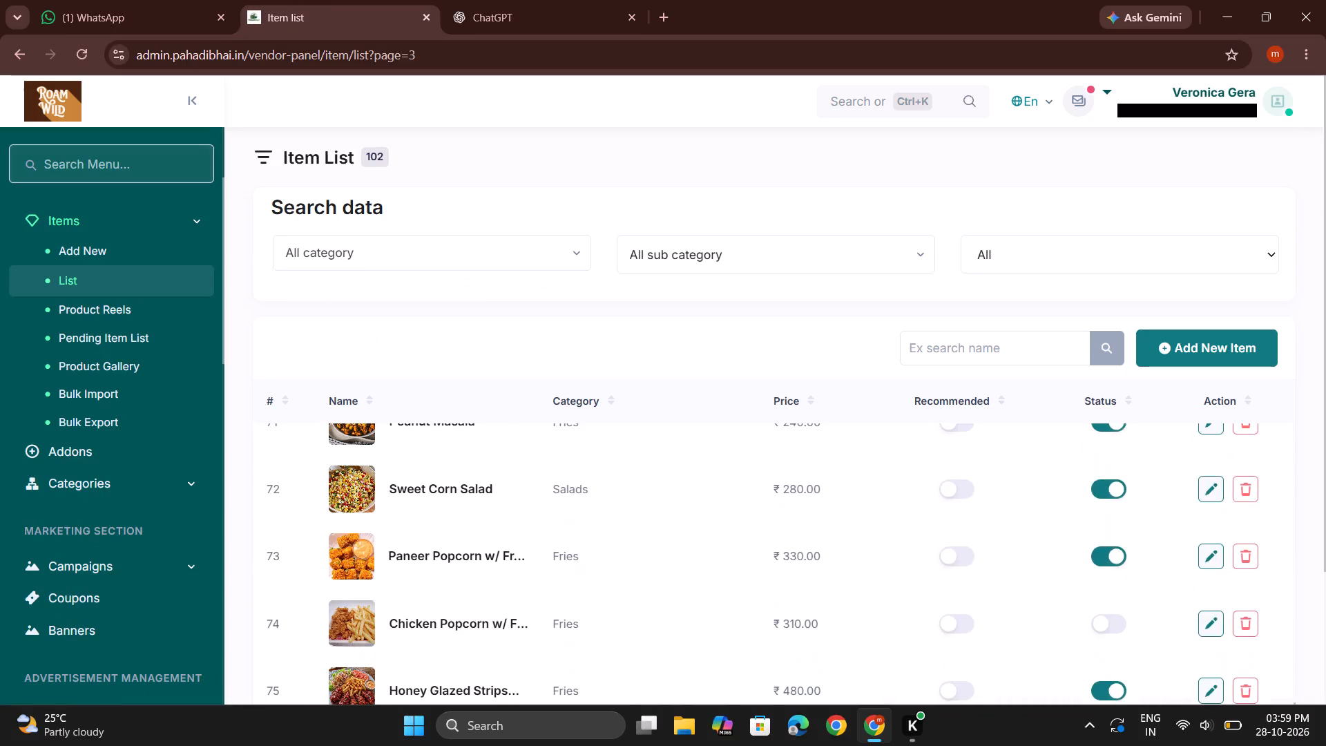
scroll(813, 566, down, 6)
scroll(813, 566, up, 2)
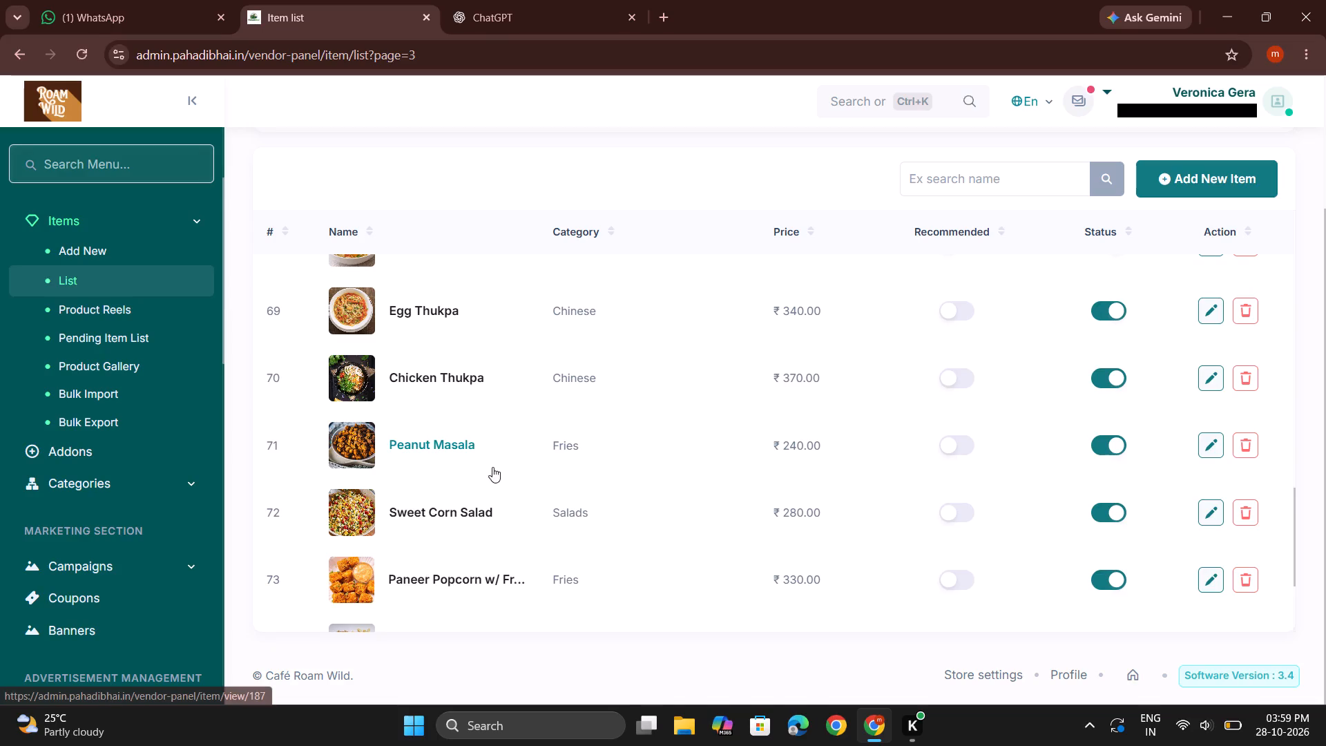
click(1216, 383)
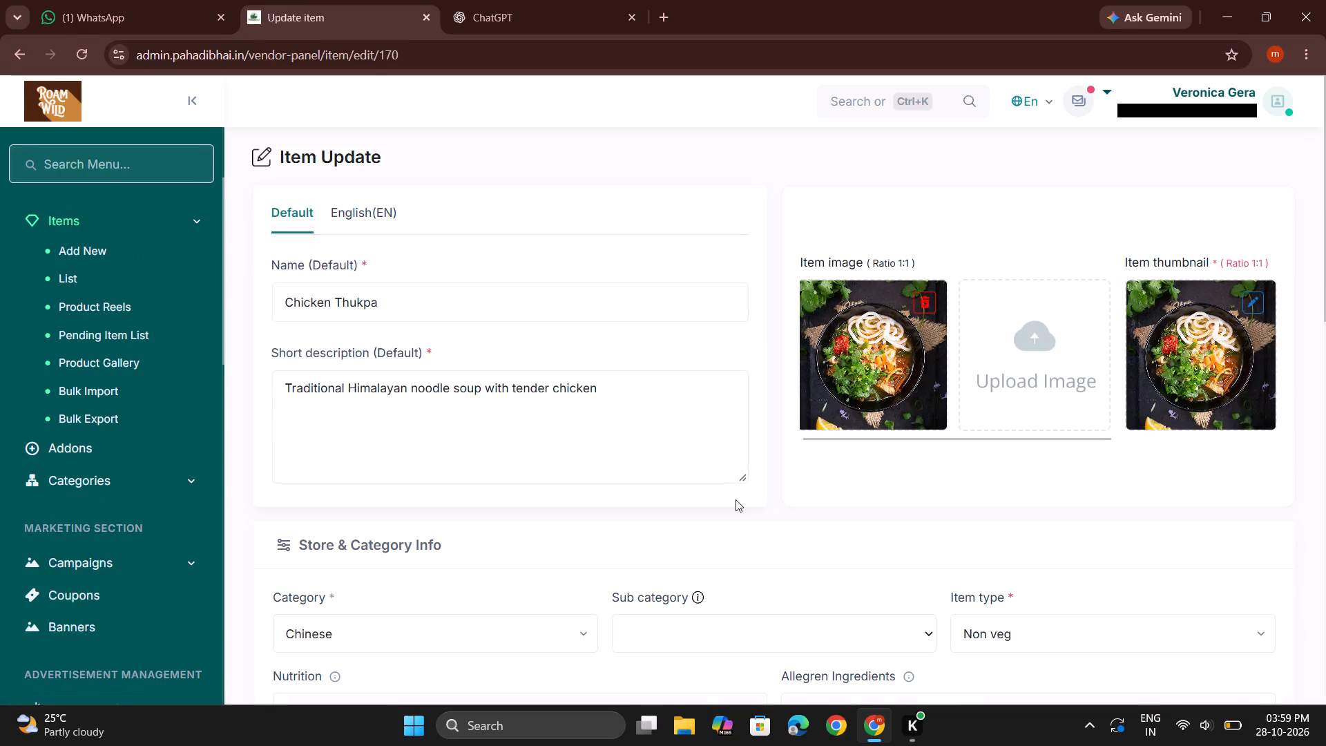
Set the unit price of Chicken Thukpa to ₹380 in the price information and submit the item update.
scroll(543, 490, down, 6)
scroll(418, 640, down, 4)
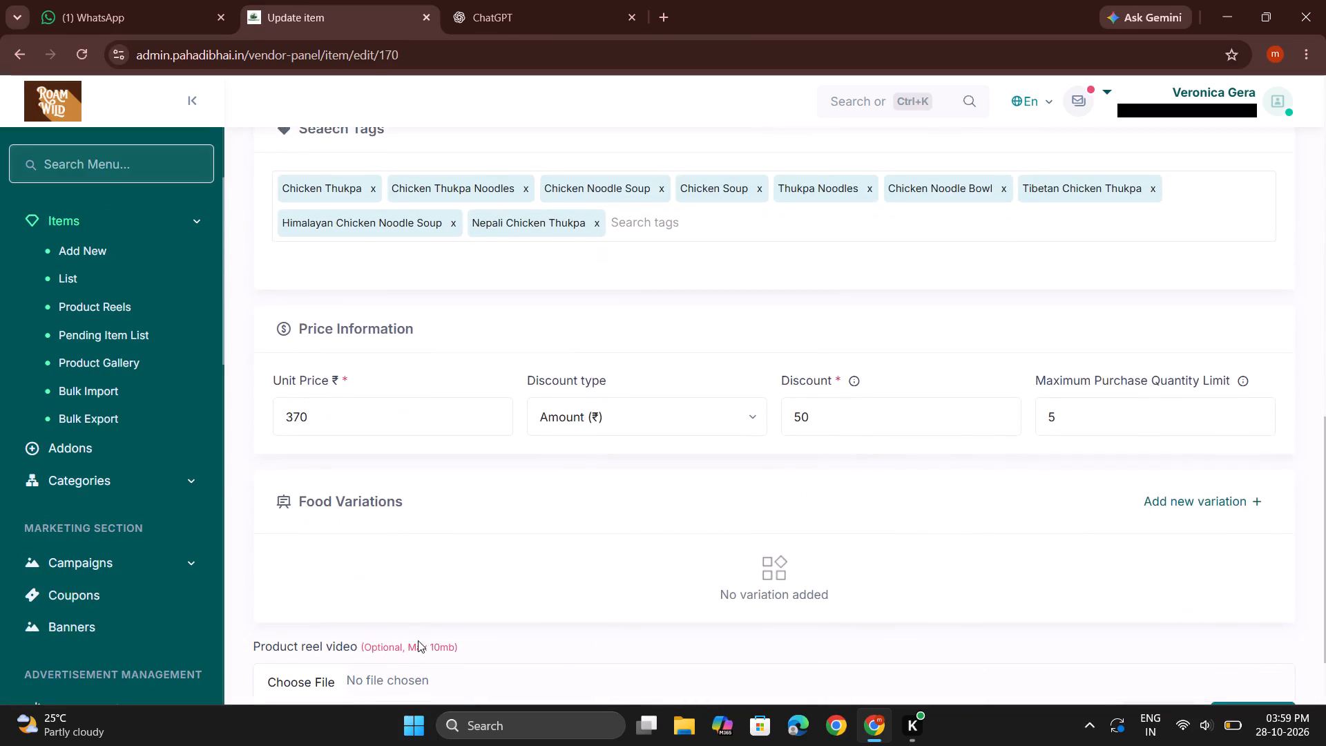
click(308, 408)
key(Left)
key(BackSpace)
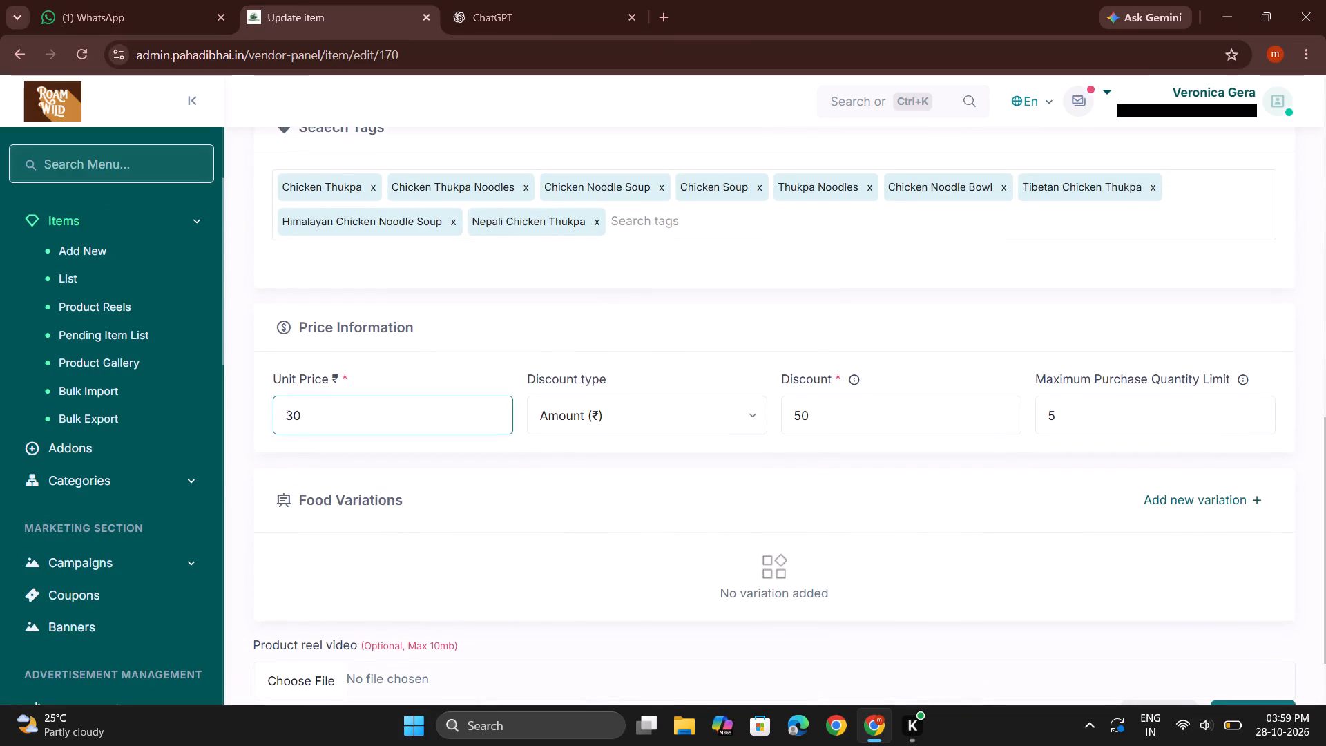
key(8)
scroll(564, 481, down, 10)
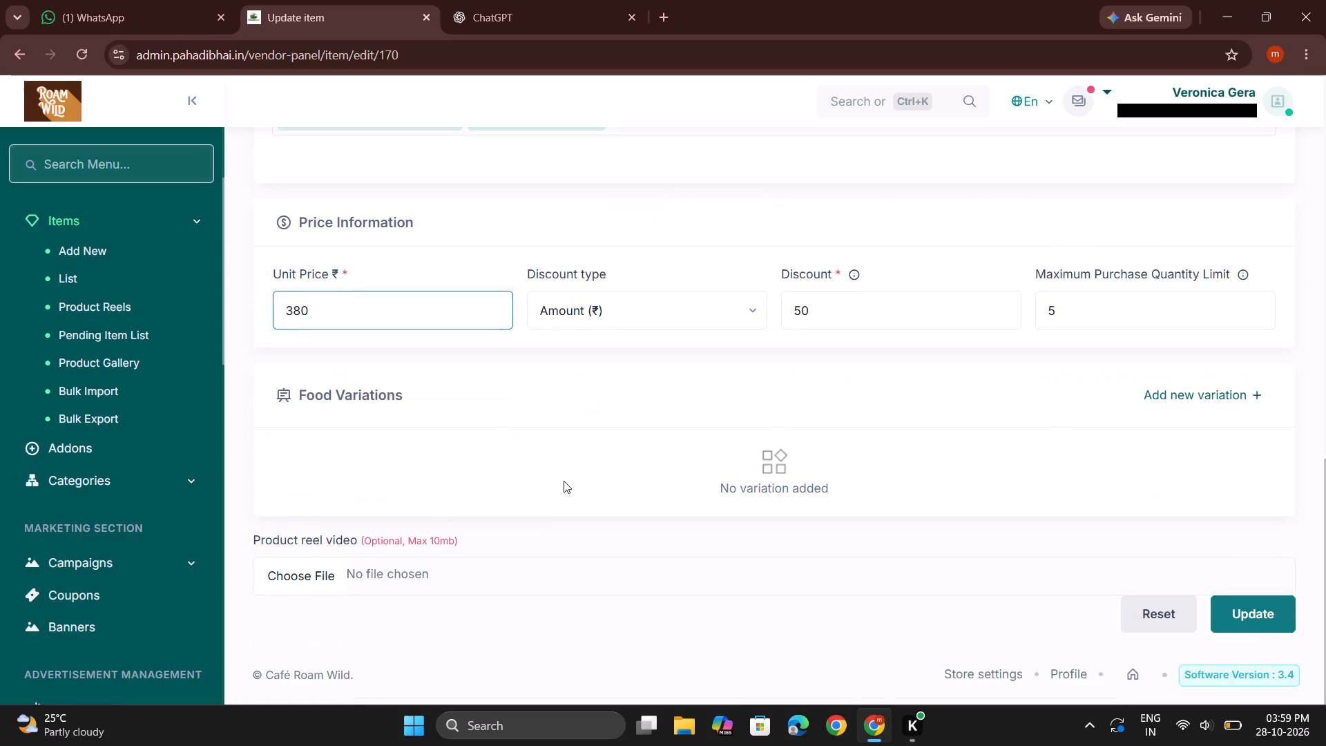
click(1244, 621)
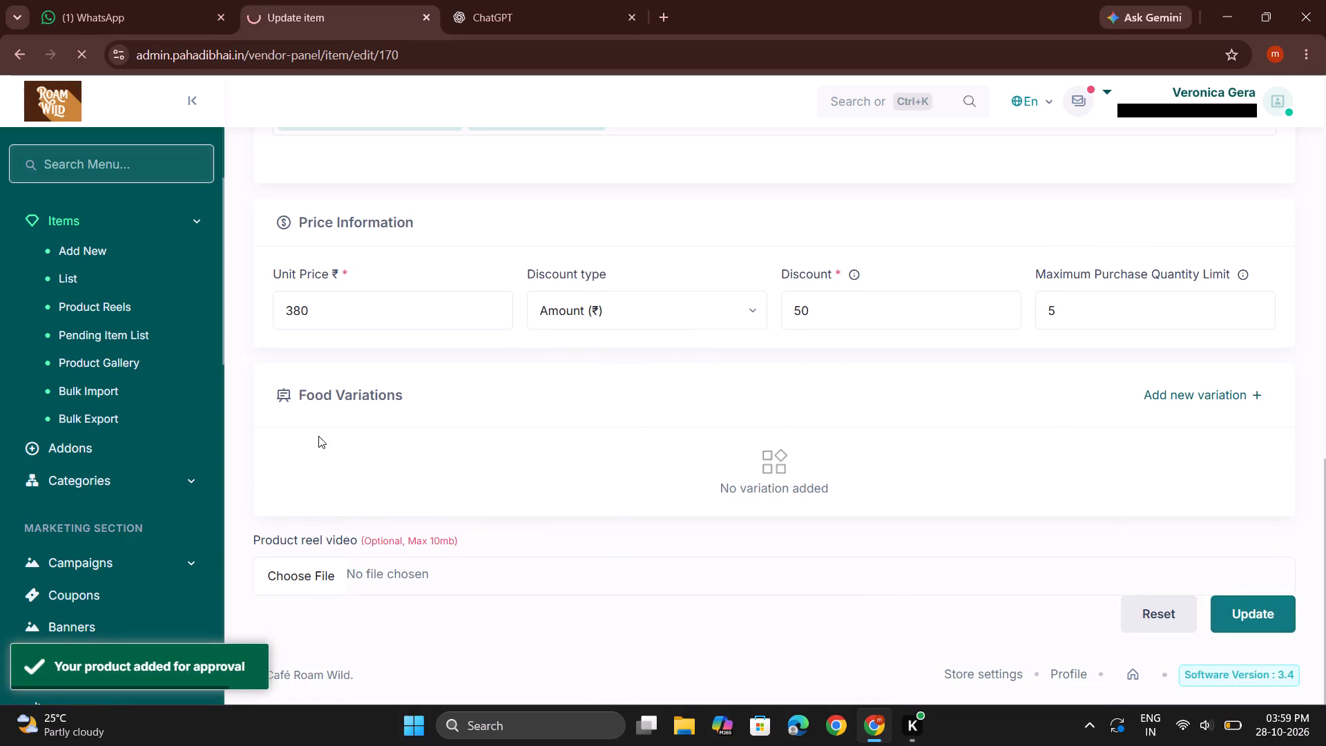
Return to the full item list and open Peanut Masala for editing from page 3.
click(68, 273)
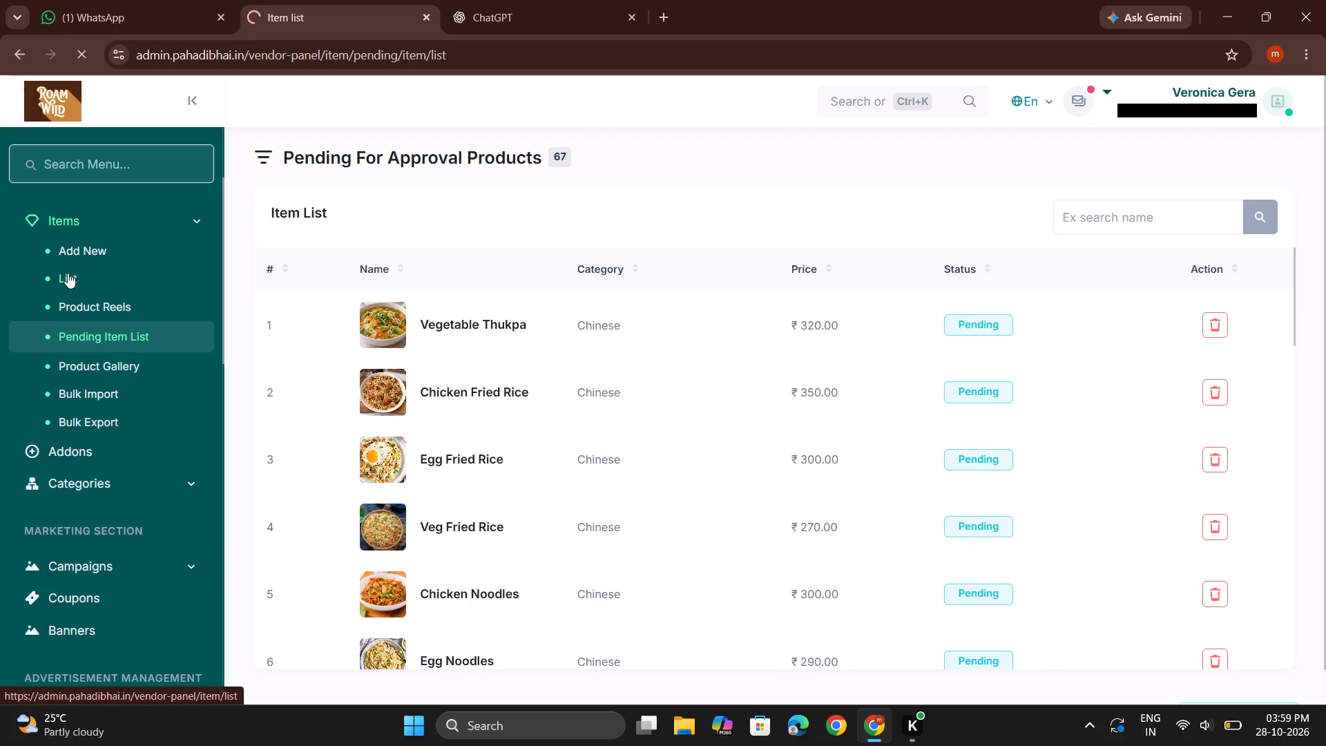
scroll(570, 632, down, 16)
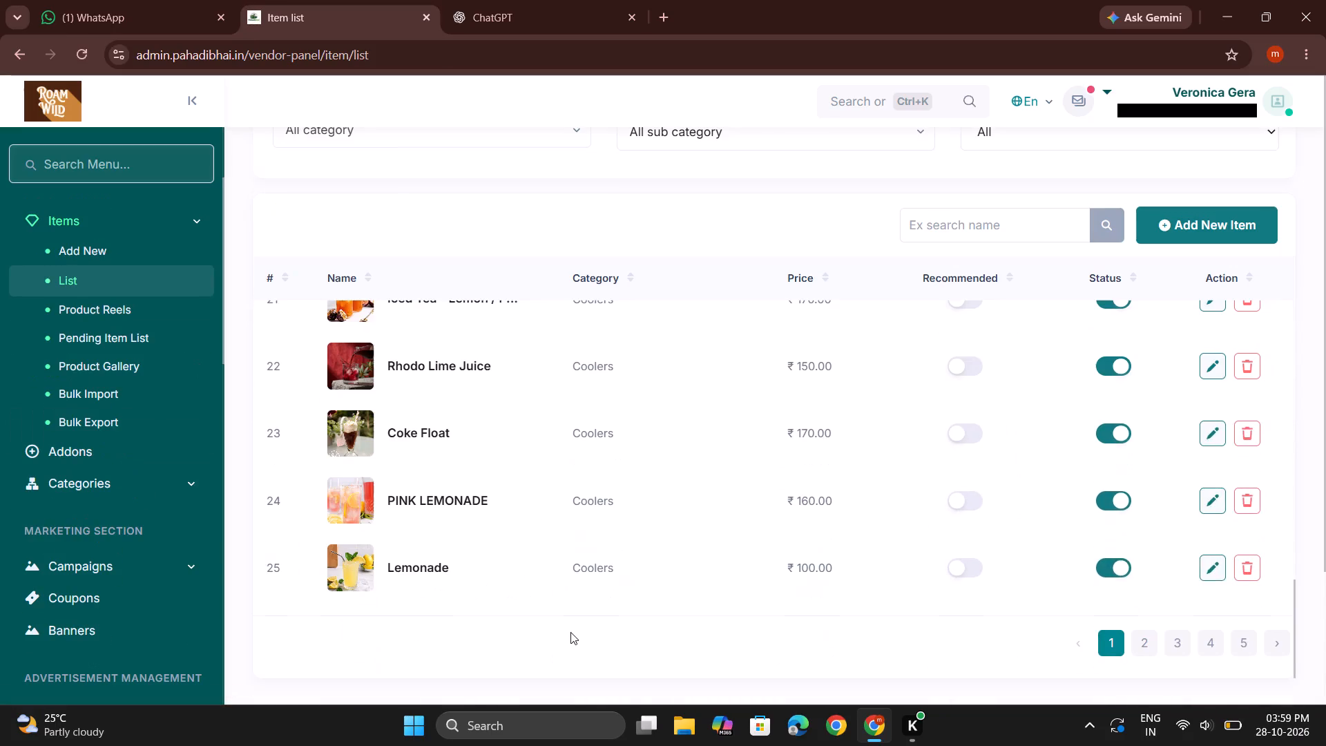
scroll(570, 632, down, 3)
click(1189, 593)
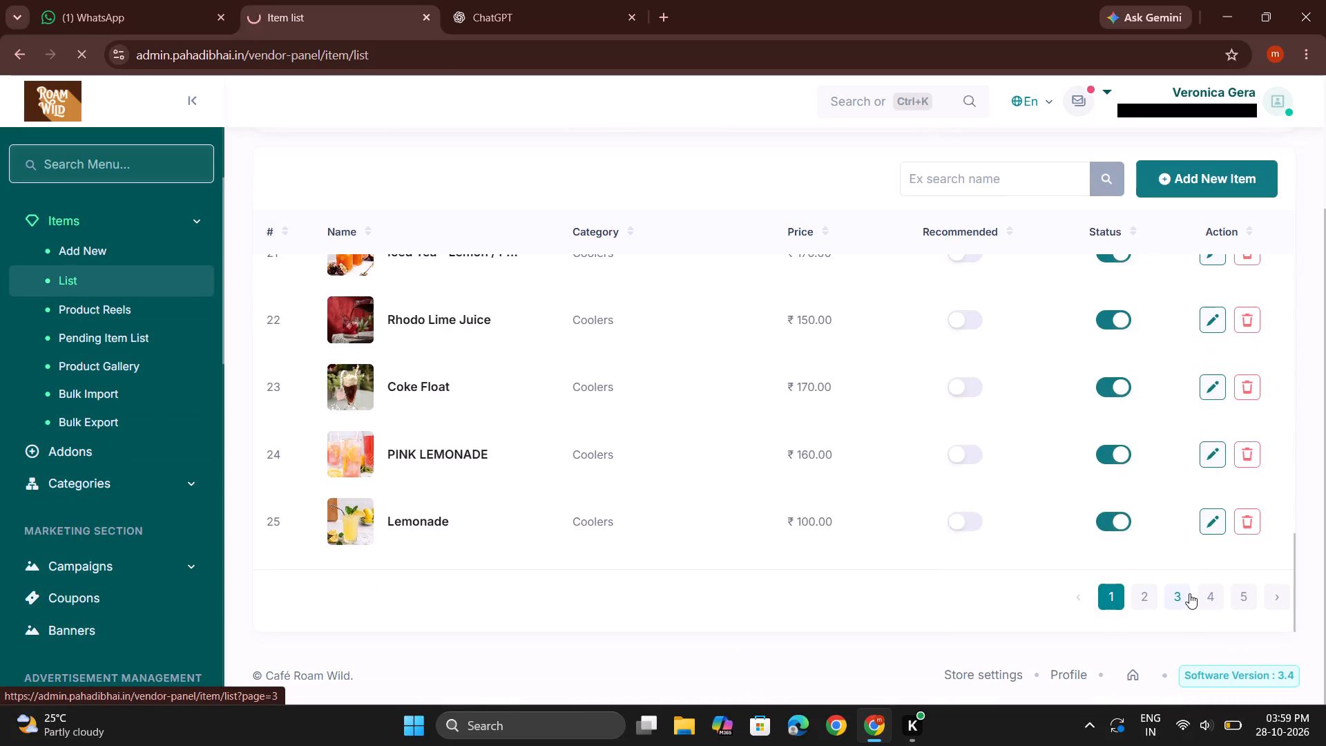
scroll(782, 515, down, 15)
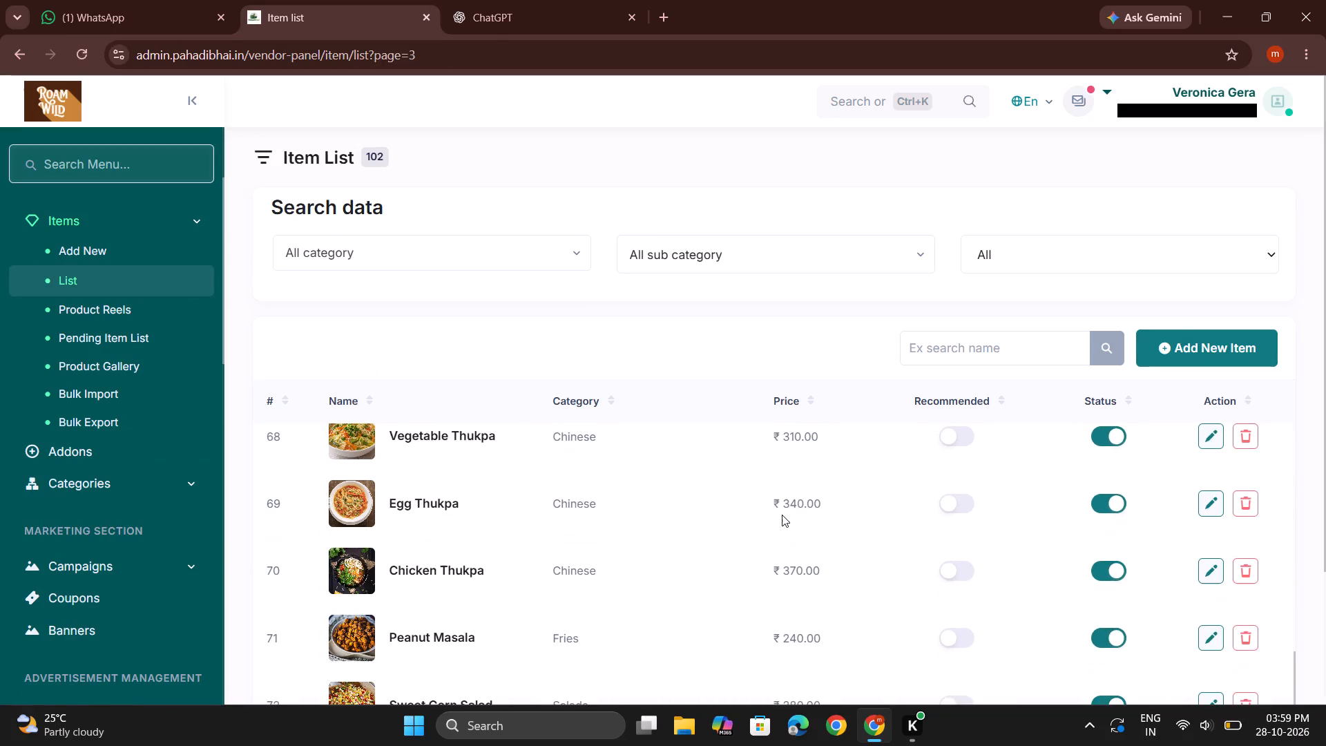
scroll(607, 615, up, 3)
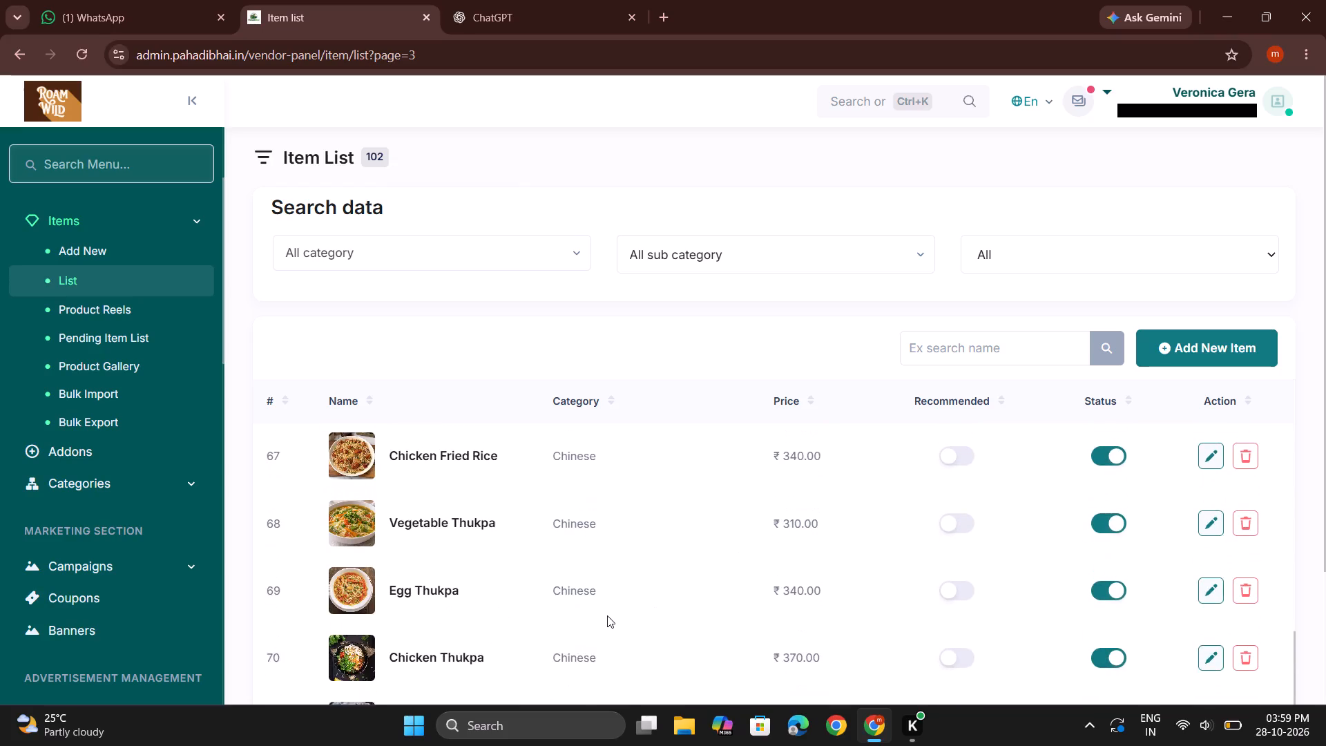
scroll(607, 615, up, 1)
scroll(607, 615, down, 2)
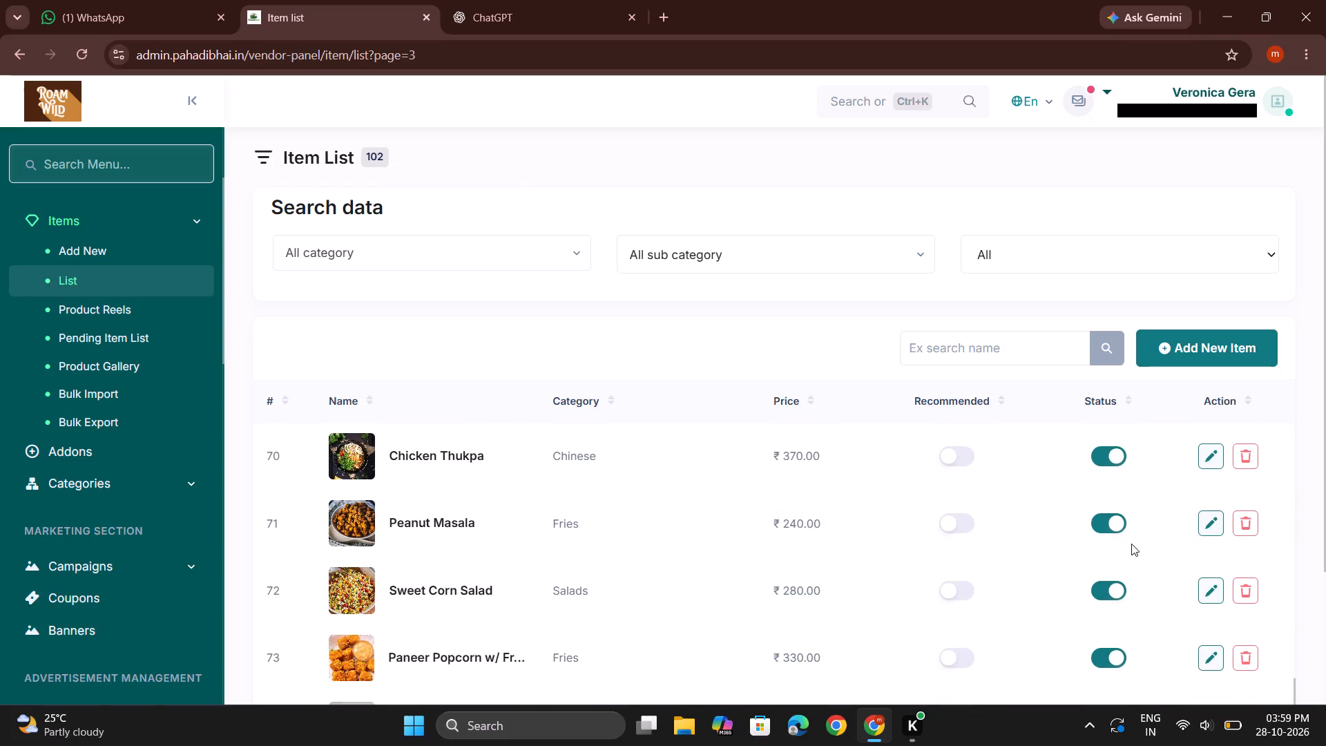
click(1215, 528)
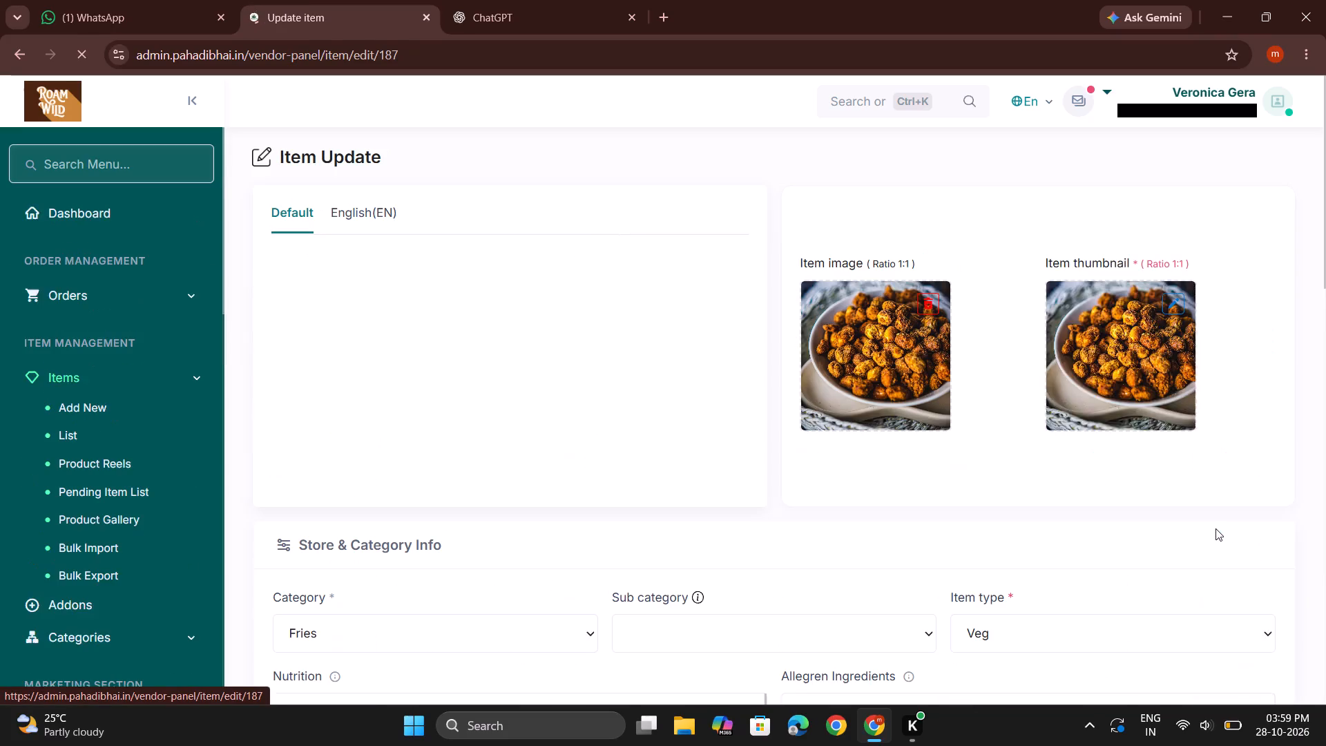
Set the unit price of Peanut Masala to ₹250 in the price information and submit the item update.
scroll(644, 603, down, 10)
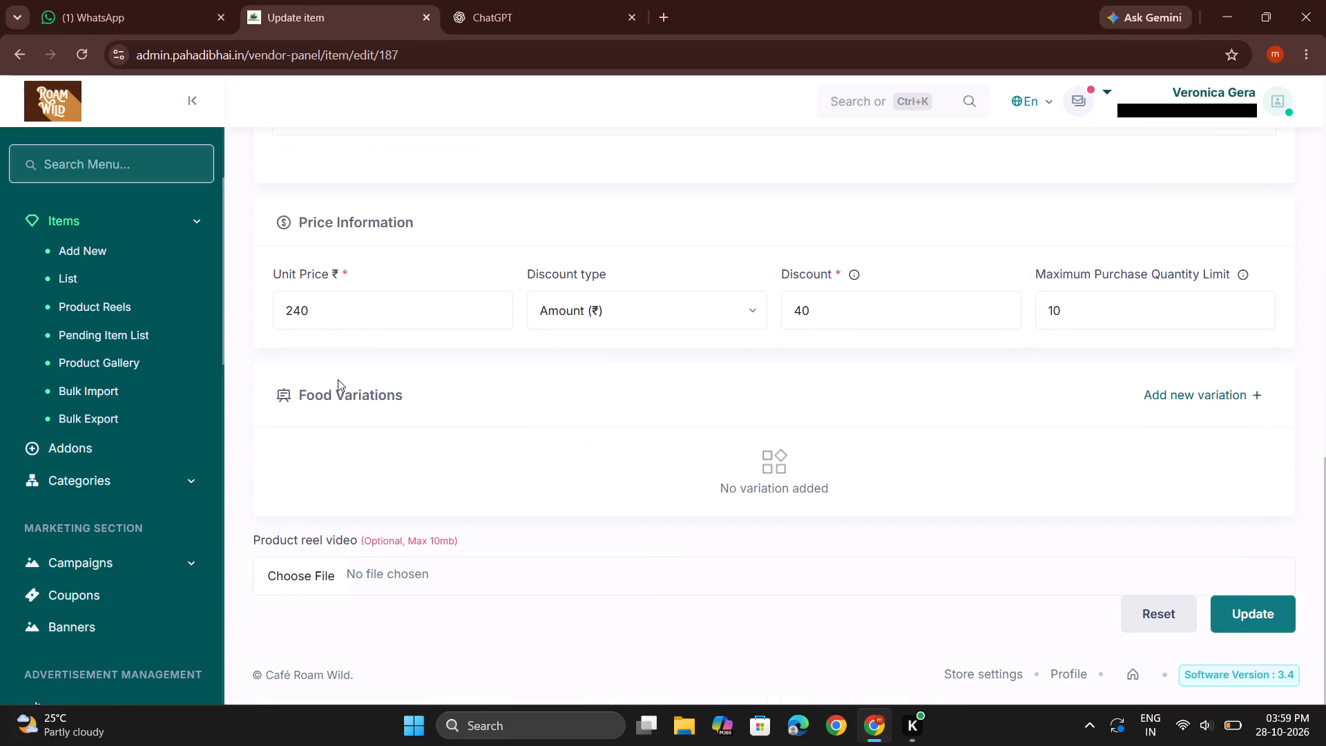
click(296, 311)
key(Right)
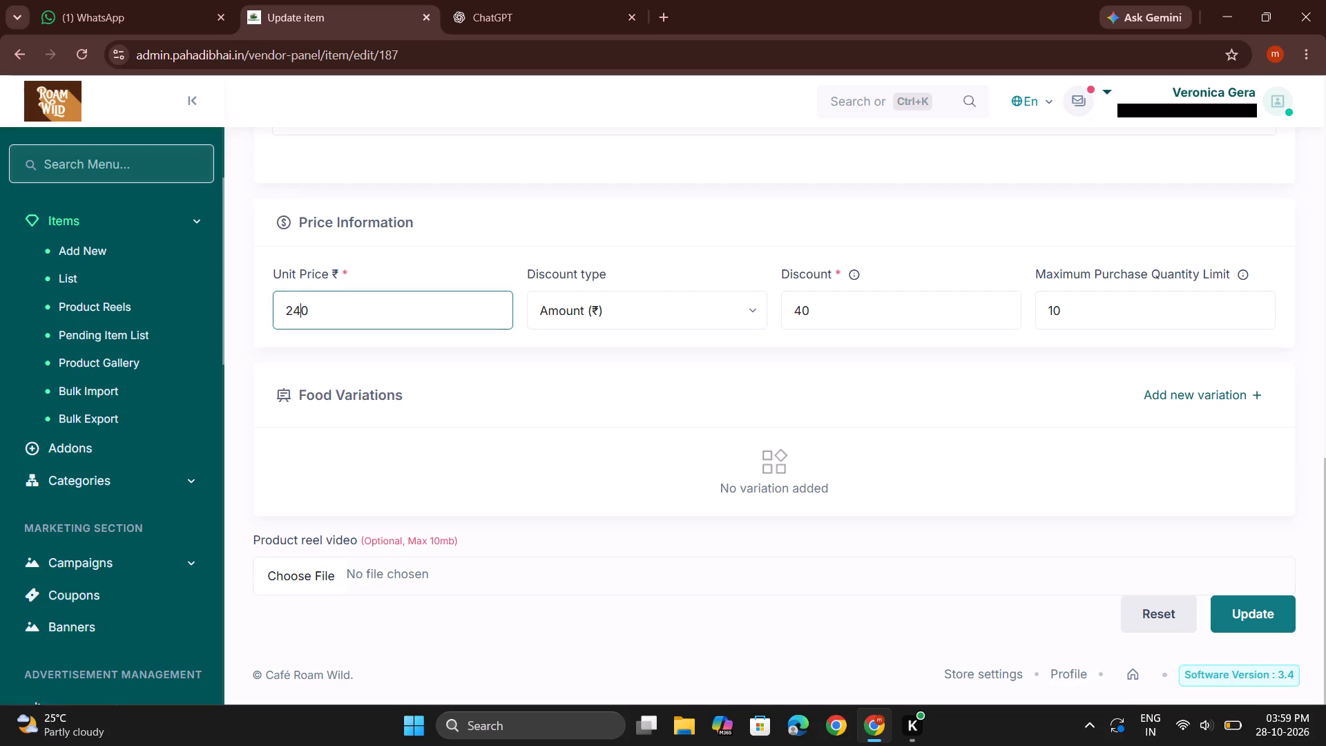
key(BackSpace)
key(5)
click(1256, 607)
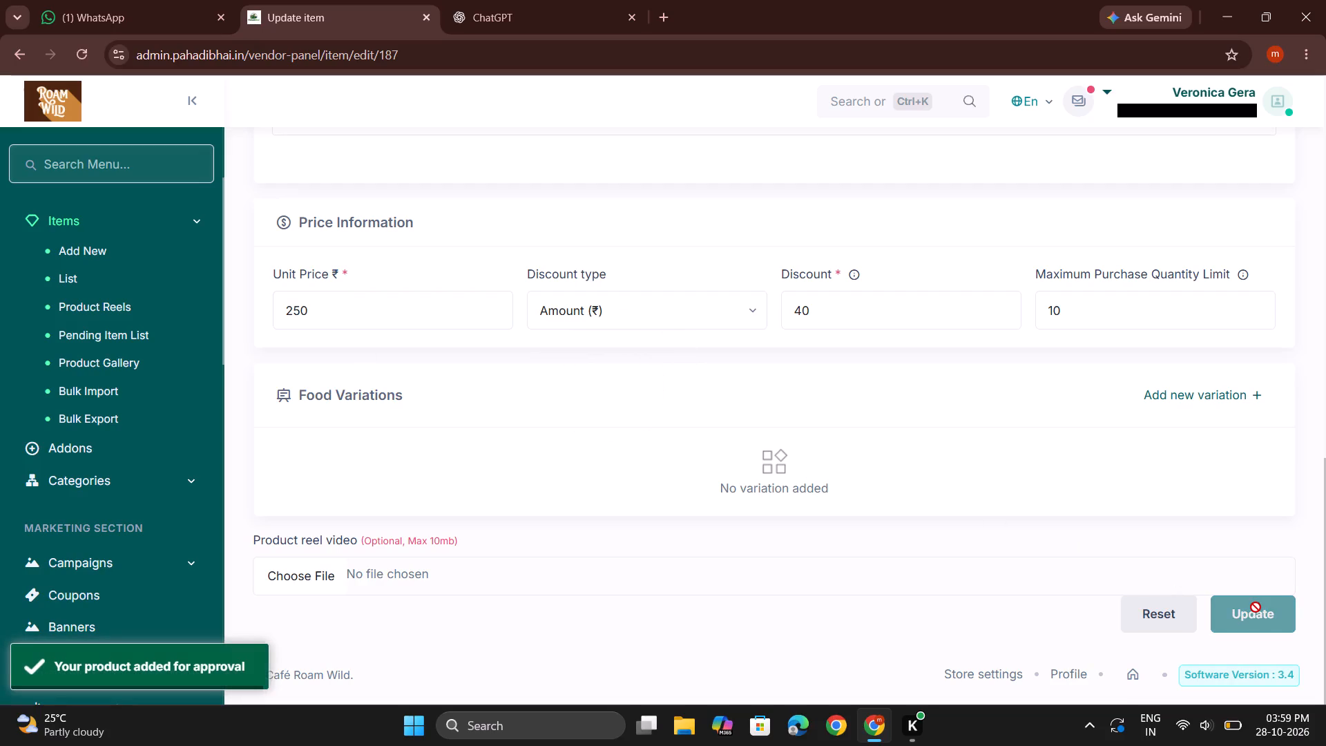
Return to the full item list and reopen Peanut Masala for editing from page 3.
click(98, 279)
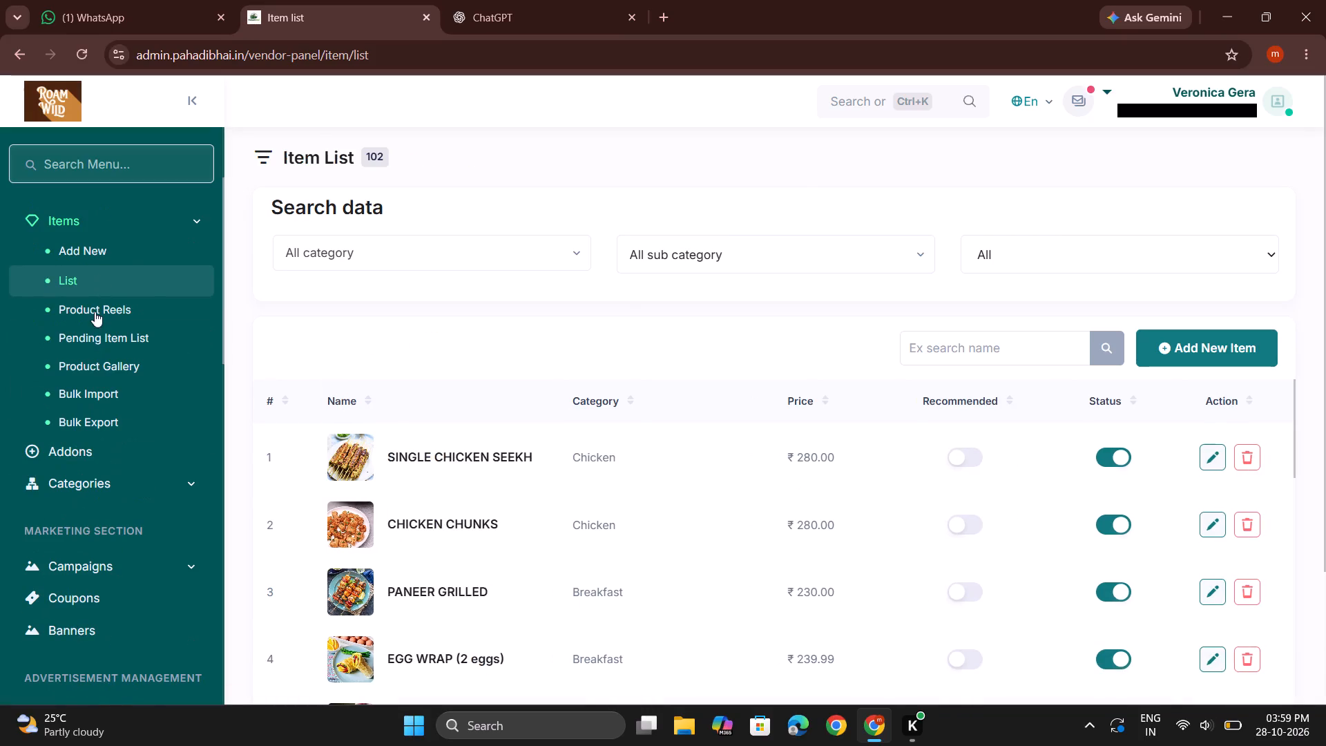
scroll(423, 417, down, 18)
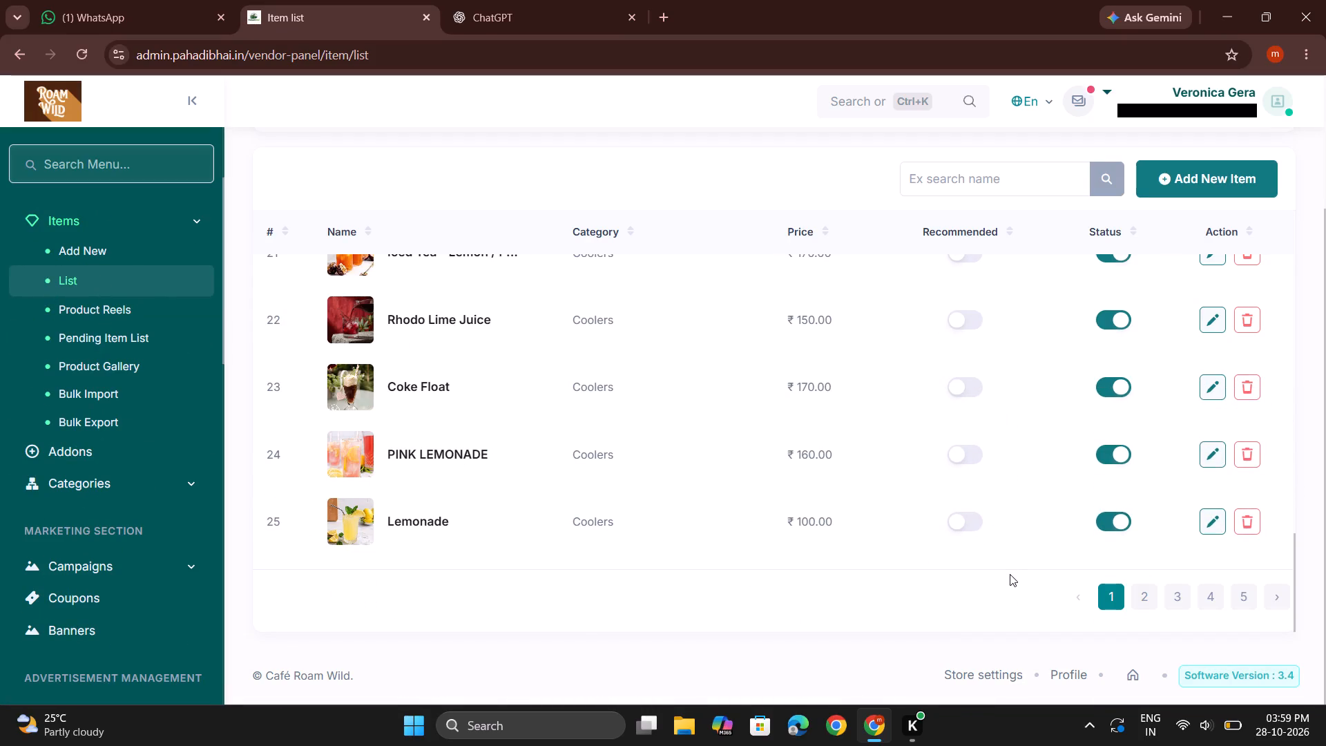
click(1174, 592)
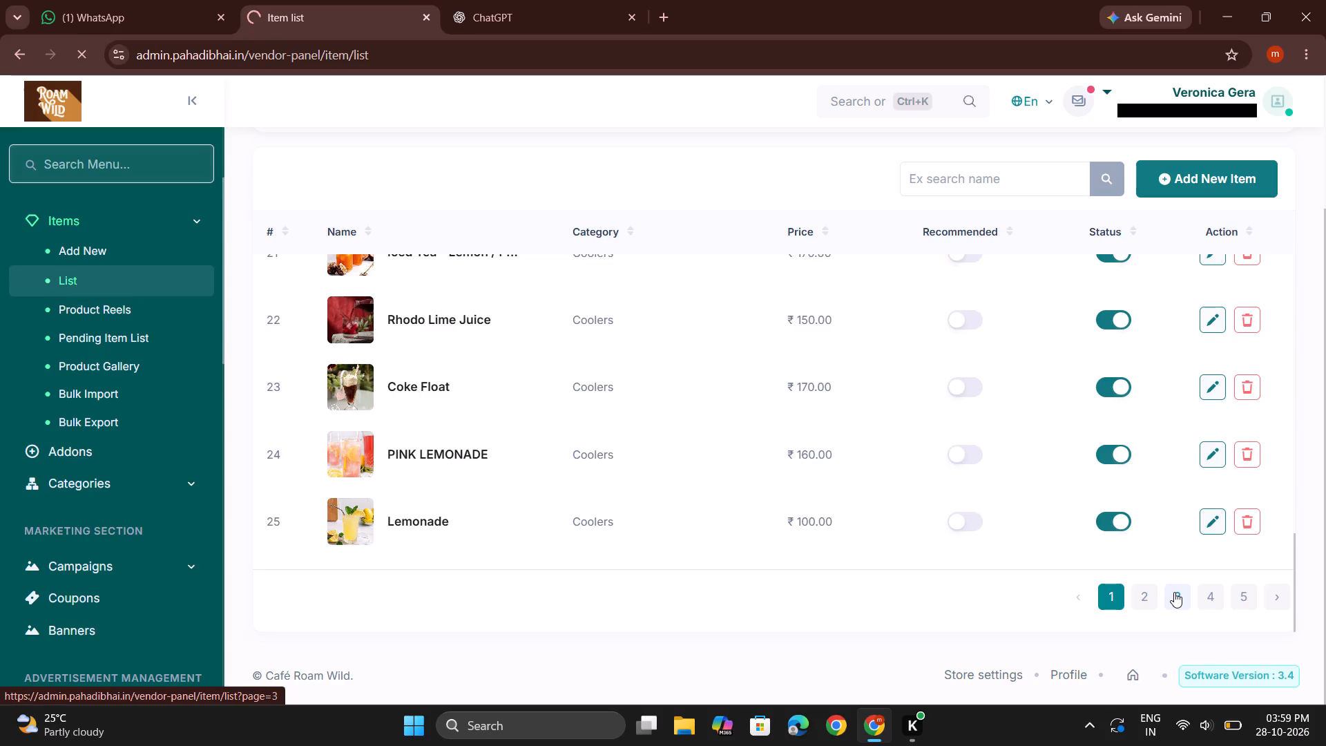
scroll(875, 529, down, 13)
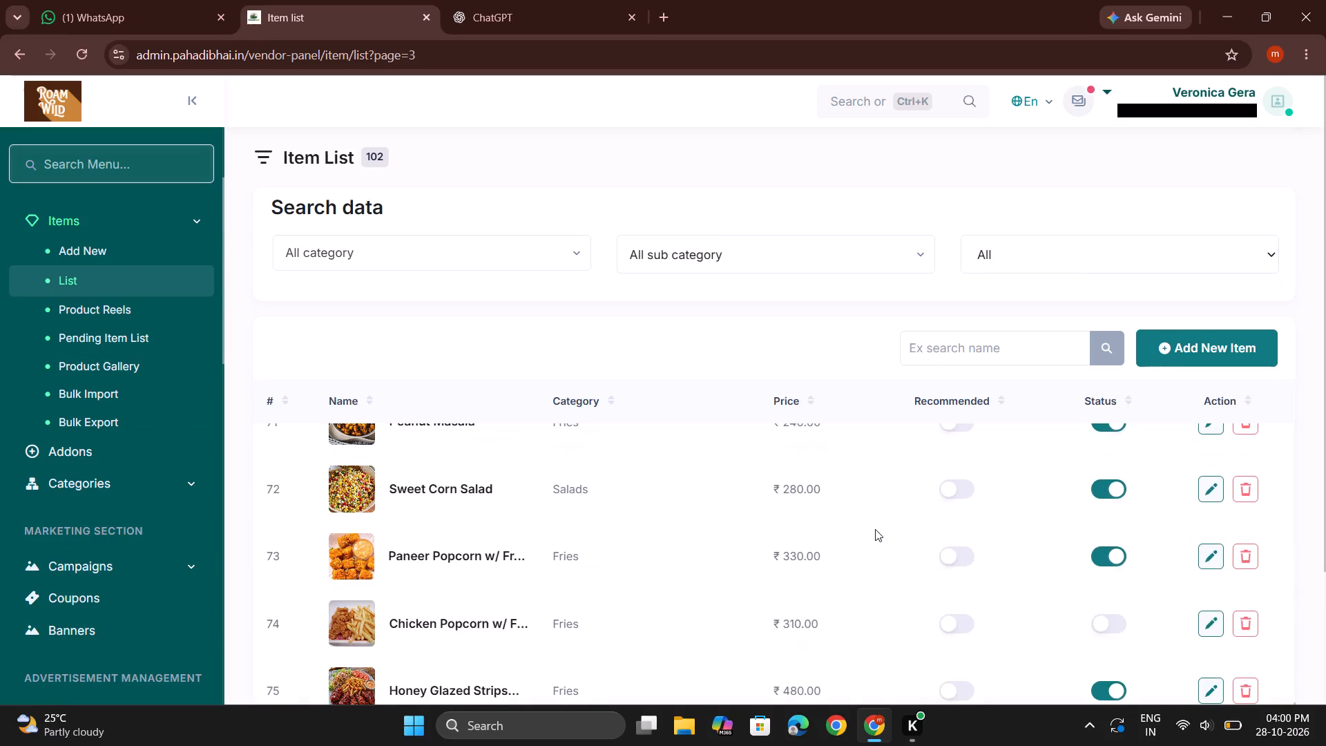
scroll(875, 529, down, 3)
scroll(875, 529, up, 2)
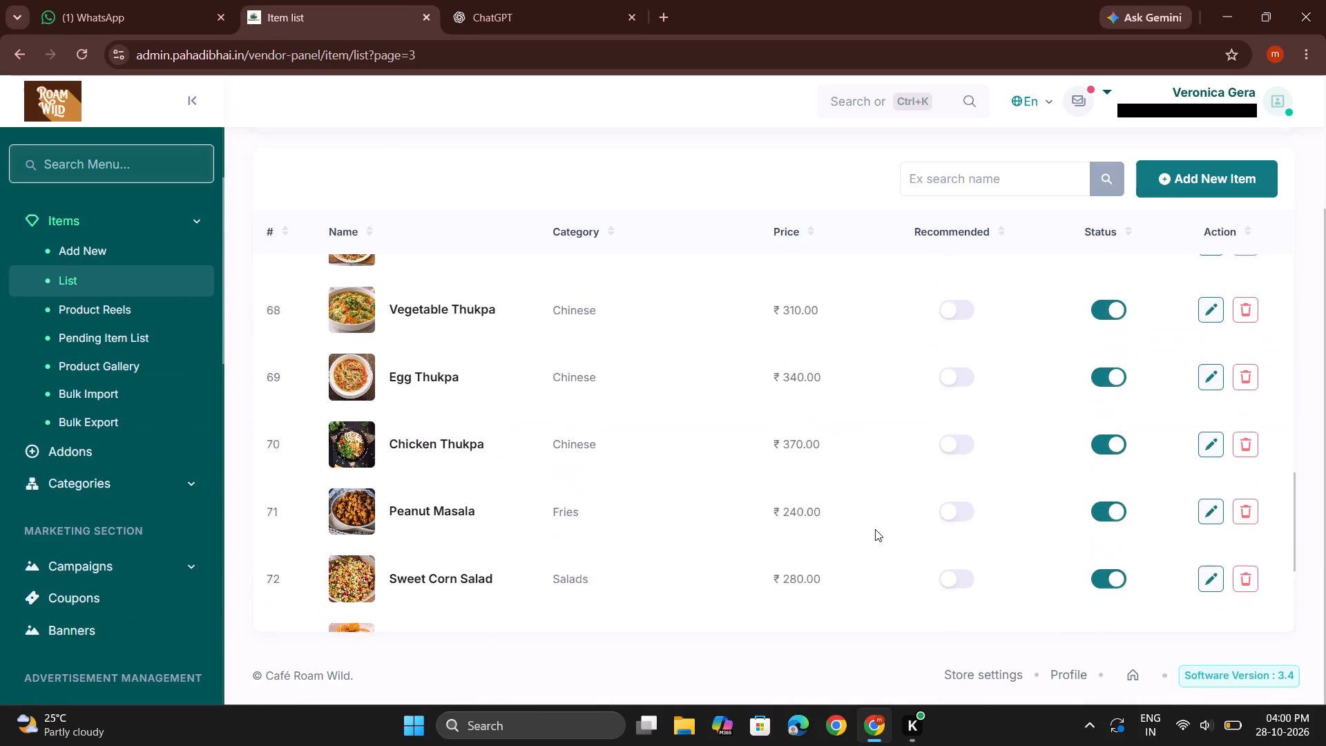
scroll(875, 529, up, 2)
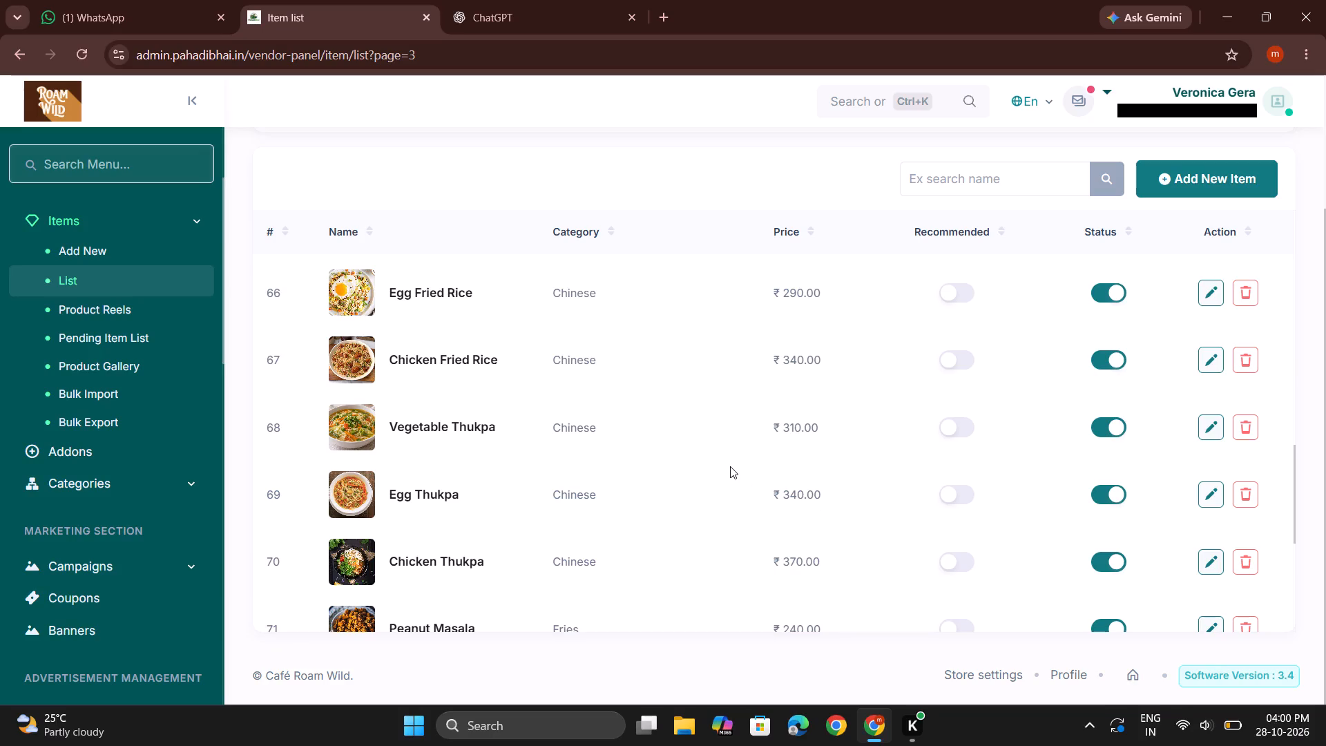
scroll(730, 466, down, 2)
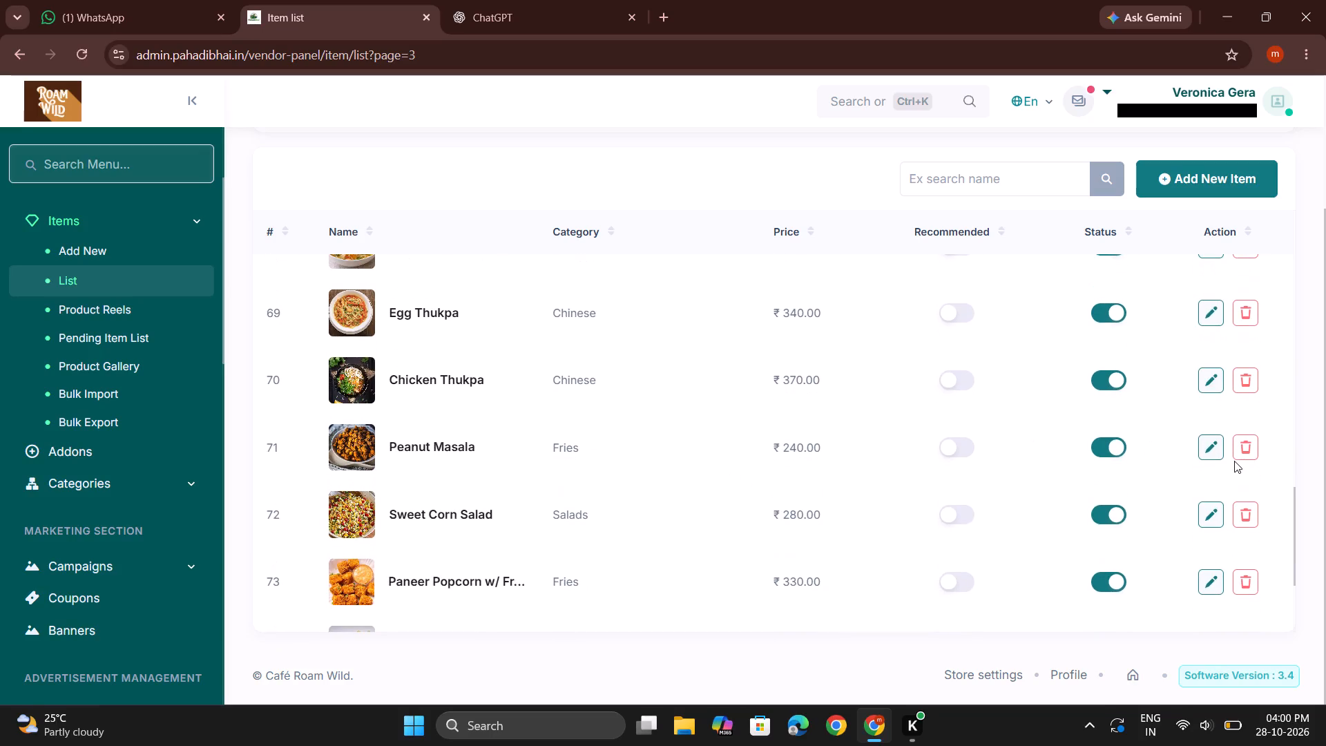
click(1217, 455)
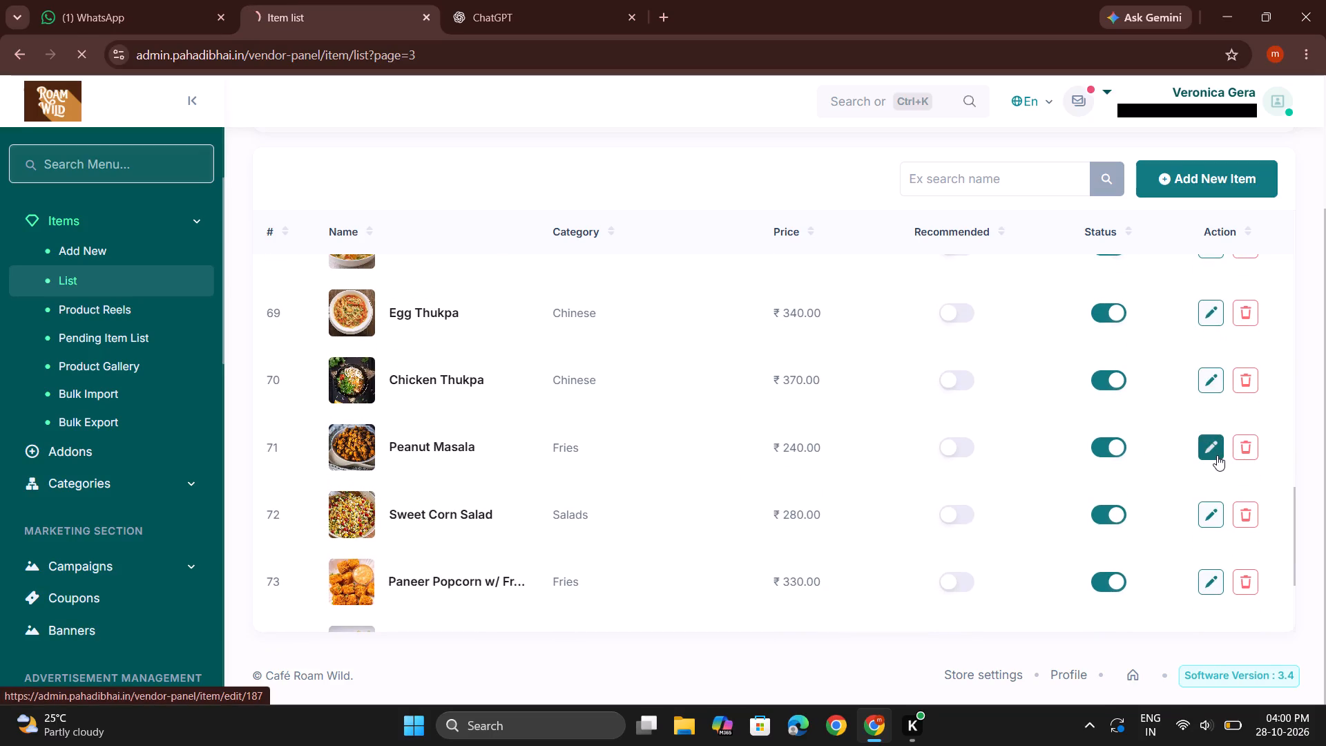
Set the unit price of Peanut Masala to ₹250 again and resubmit the item update.
scroll(576, 381, down, 8)
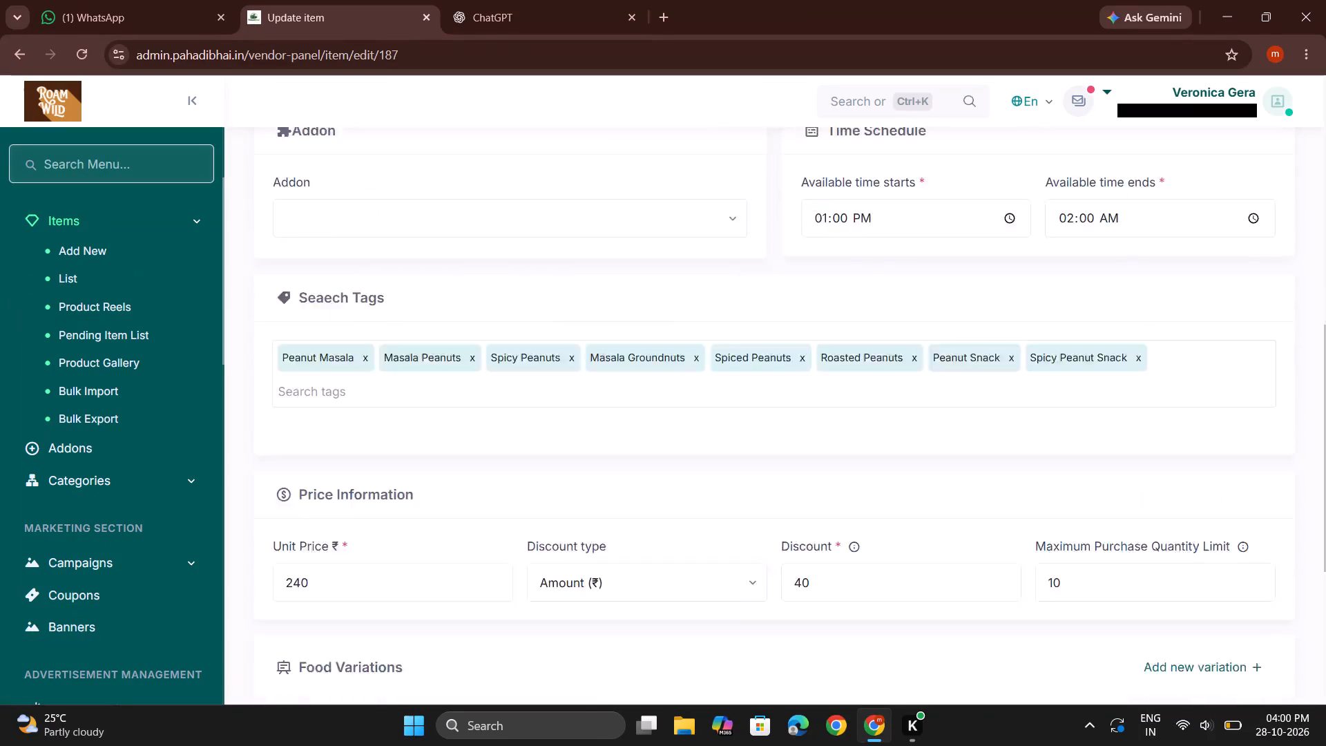
click(321, 318)
key(Left)
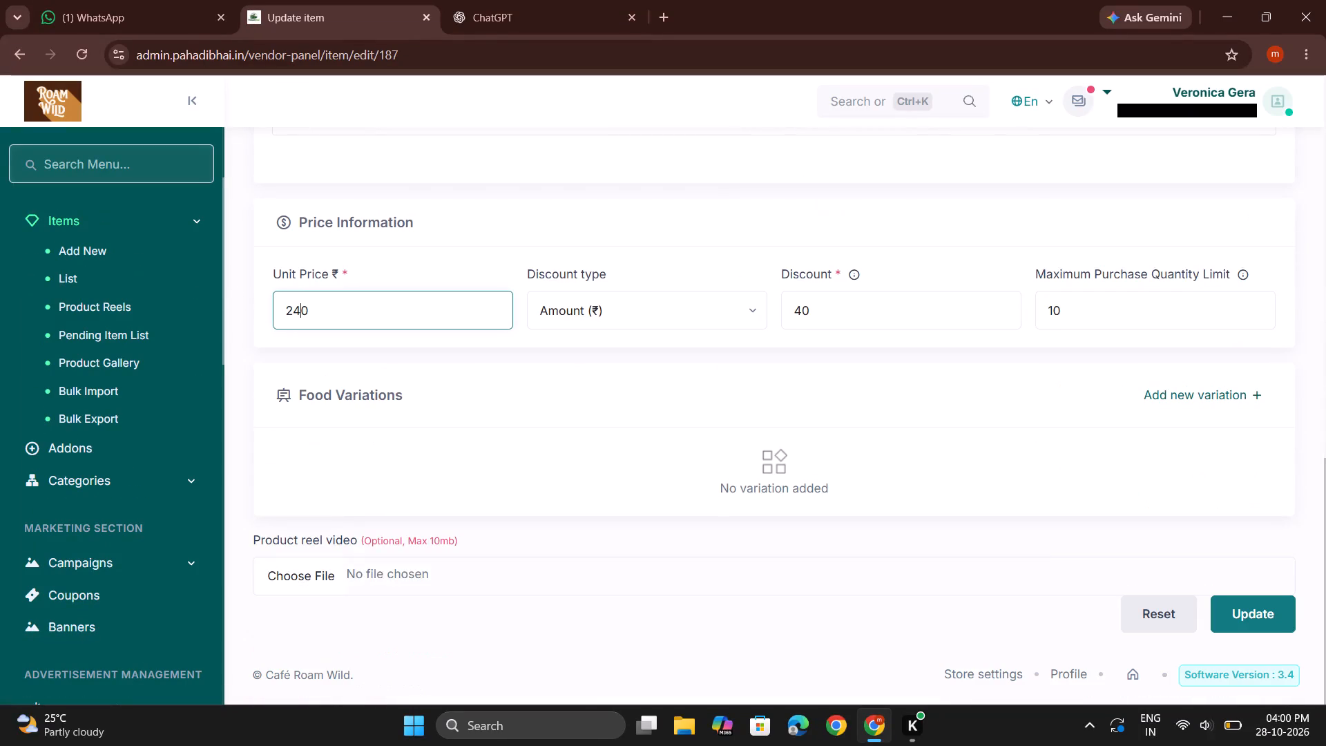
key(BackSpace)
key(5)
scroll(481, 591, down, 8)
click(1256, 624)
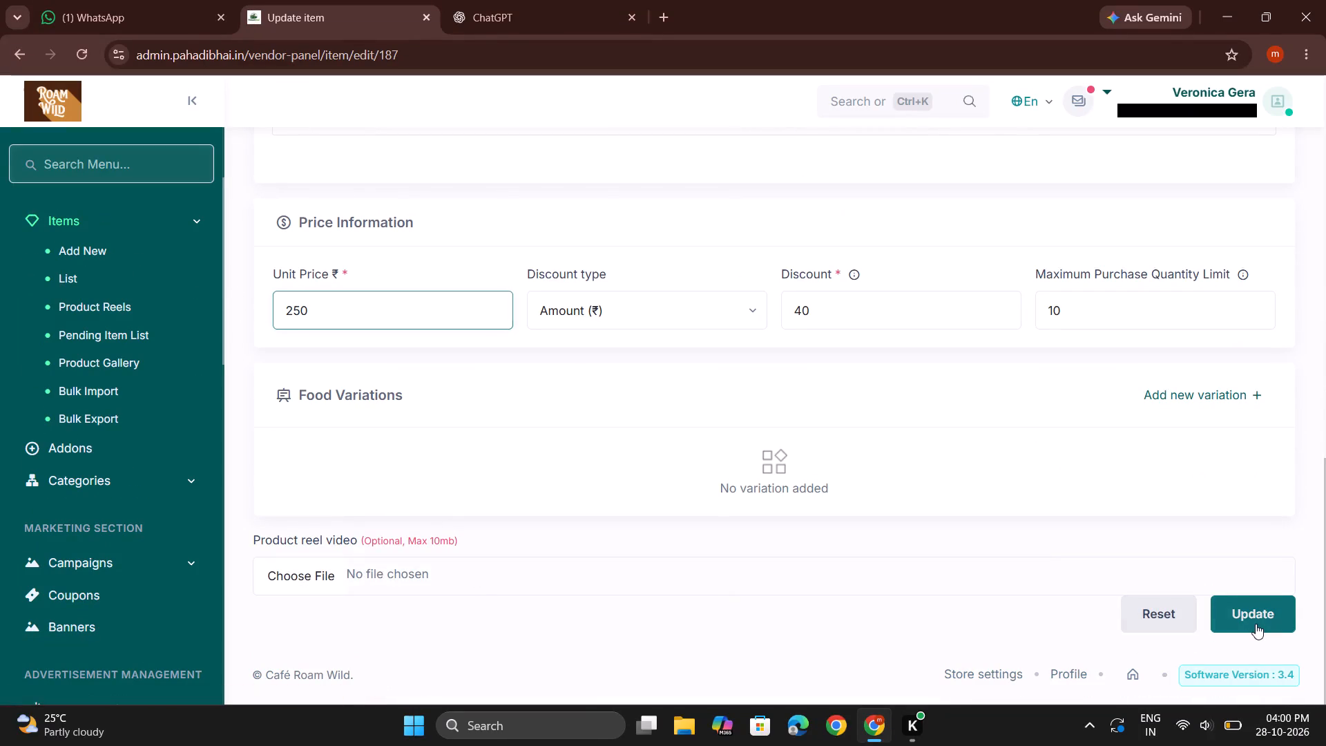